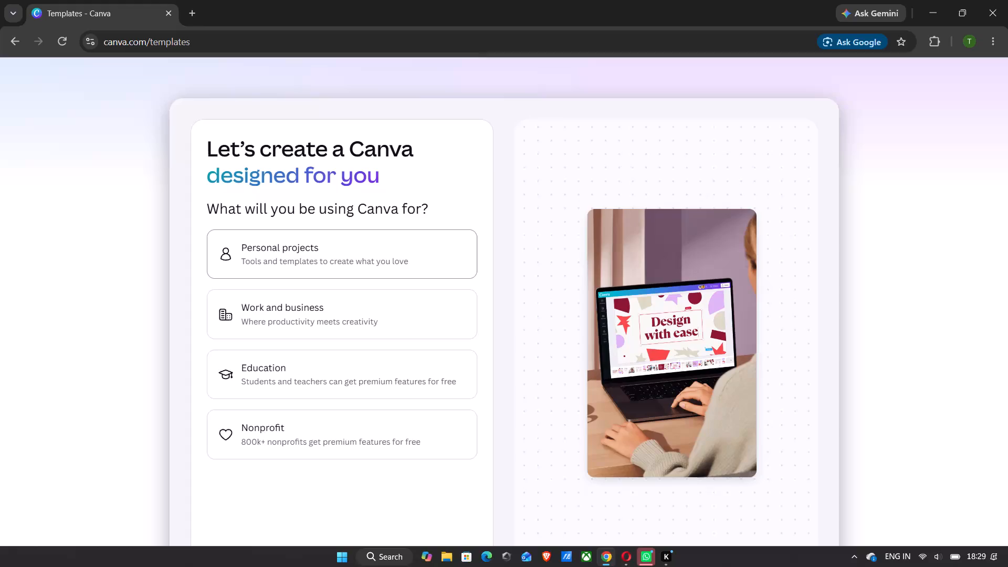
Complete the account setup for personal projects, leaving the option to improve AI tools with your content on.
click(385, 259)
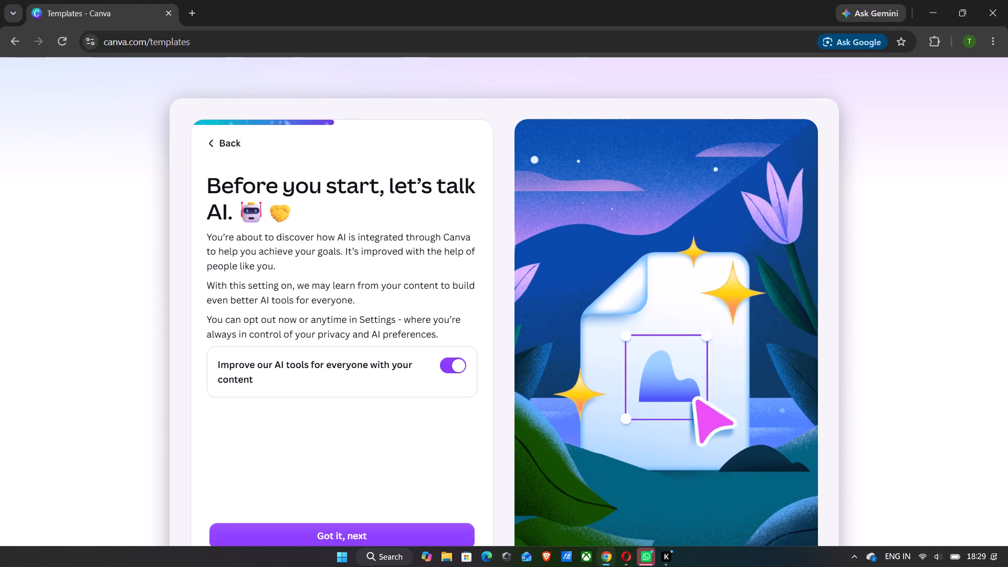
scroll(363, 278, down, 1)
click(360, 526)
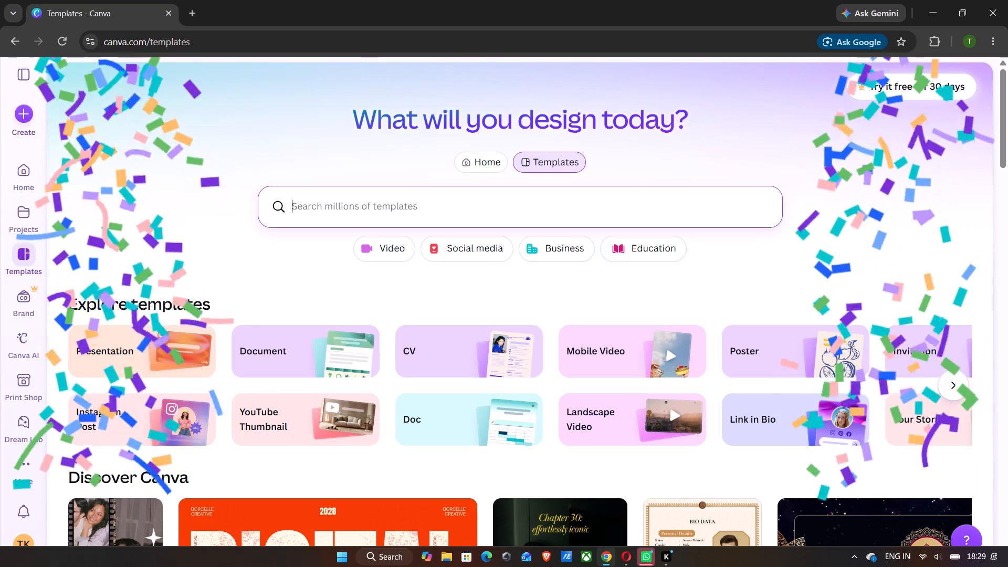
Look through the template gallery and open the Presentation template category.
scroll(627, 445, down, 1)
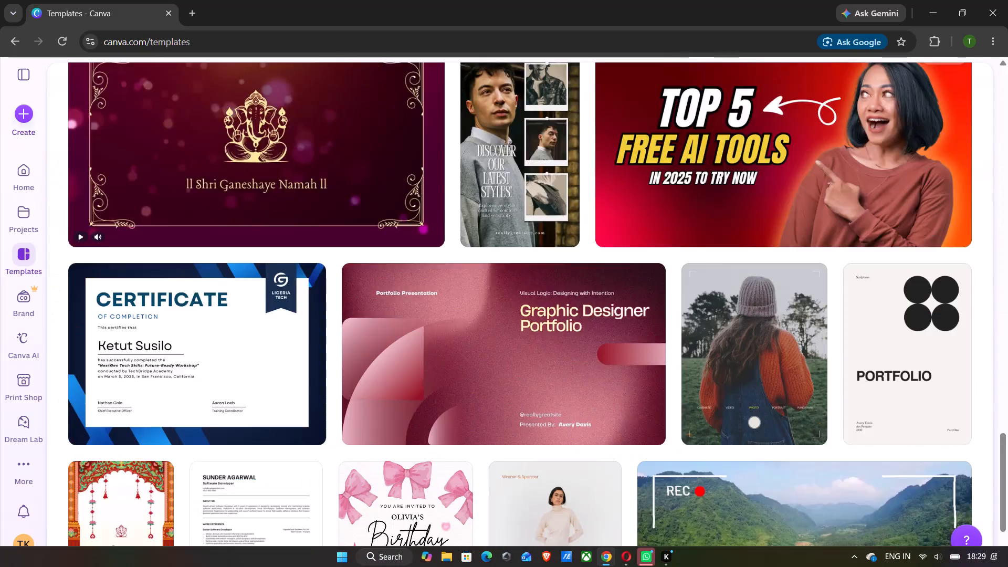
scroll(627, 445, down, 1)
scroll(627, 445, up, 7)
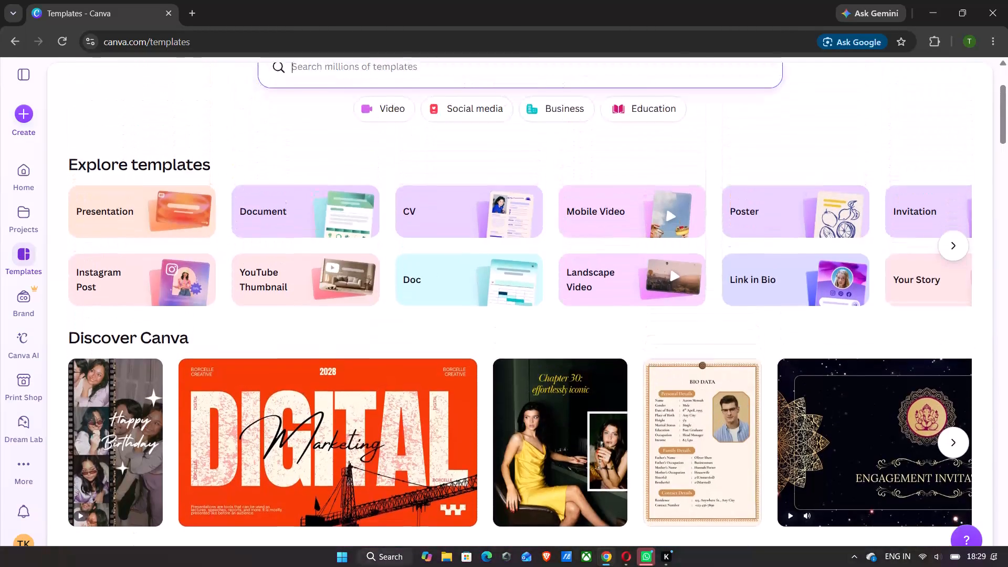
scroll(300, 386, up, 1)
click(151, 256)
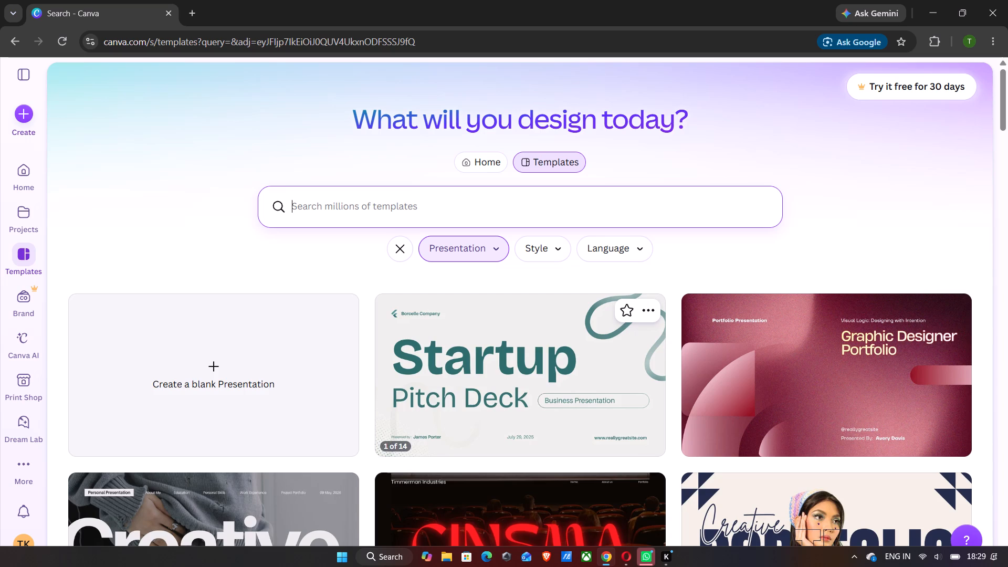
Browse the presentation templates and start a template search query with "create a presentation".
scroll(489, 280, down, 1)
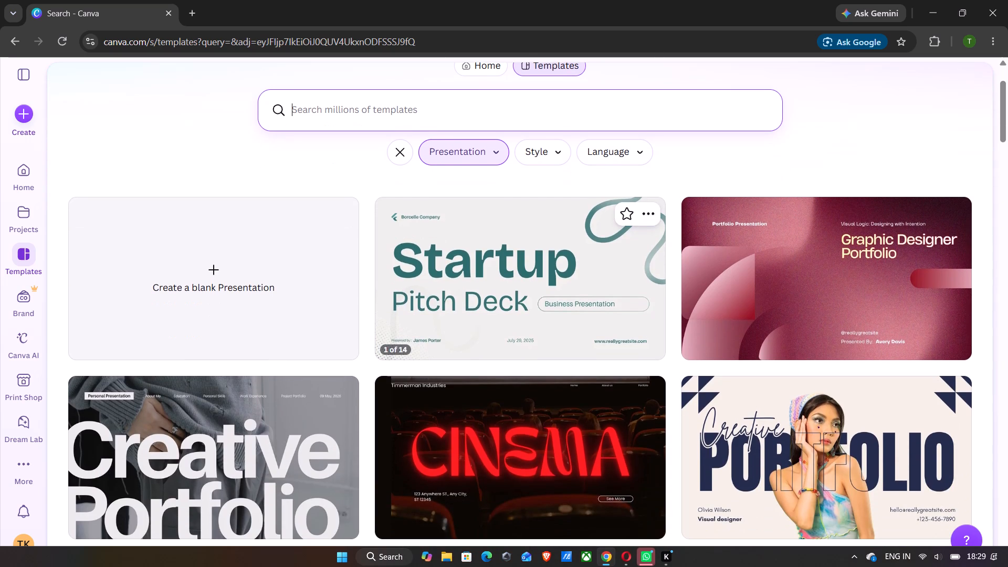
scroll(489, 280, up, 3)
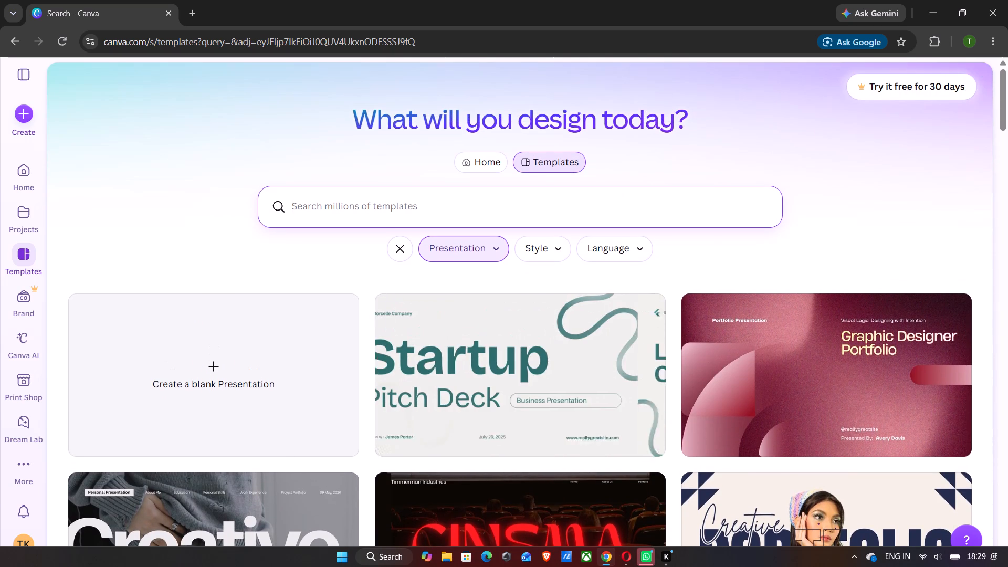
click(460, 217)
text(create apresenta)
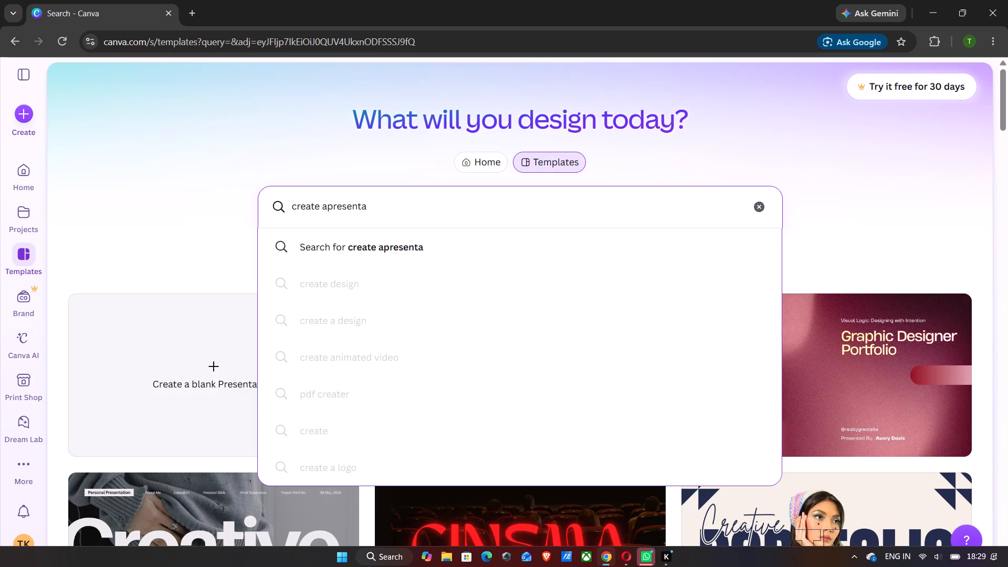
key(BackSpace)
key(BackSpace)
key(BackSpace)
key(BackSpace)
key(BackSpace)
key(BackSpace)
key(BackSpace)
key(BackSpace)
key(space)
text(prs)
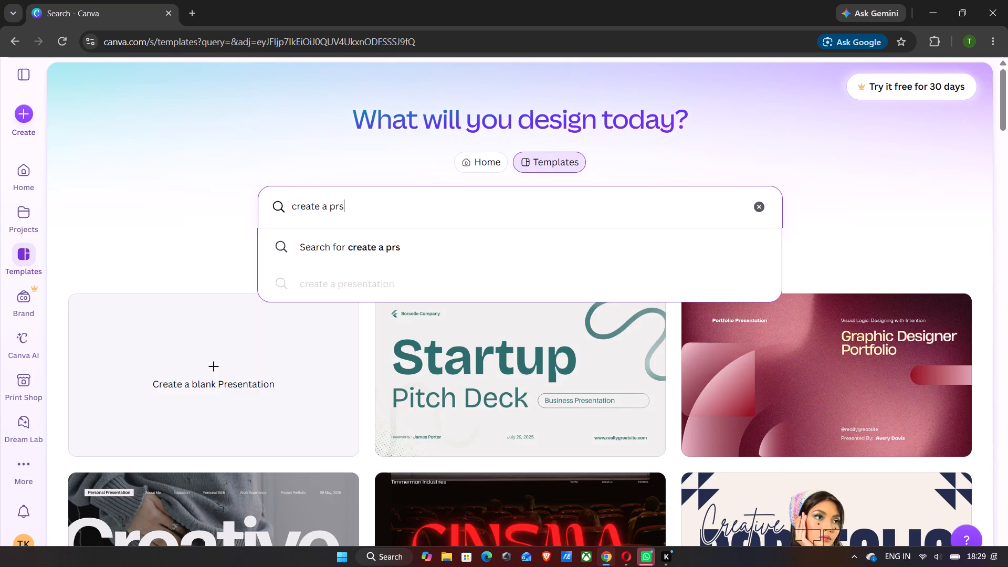
key(BackSpace)
text(ese)
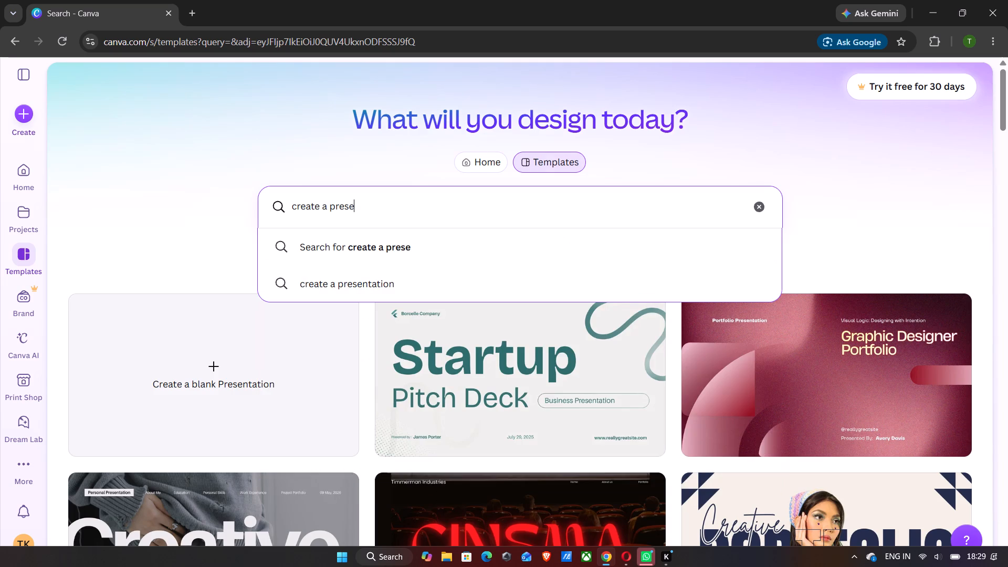
text(ntation o)
key(BackSpace)
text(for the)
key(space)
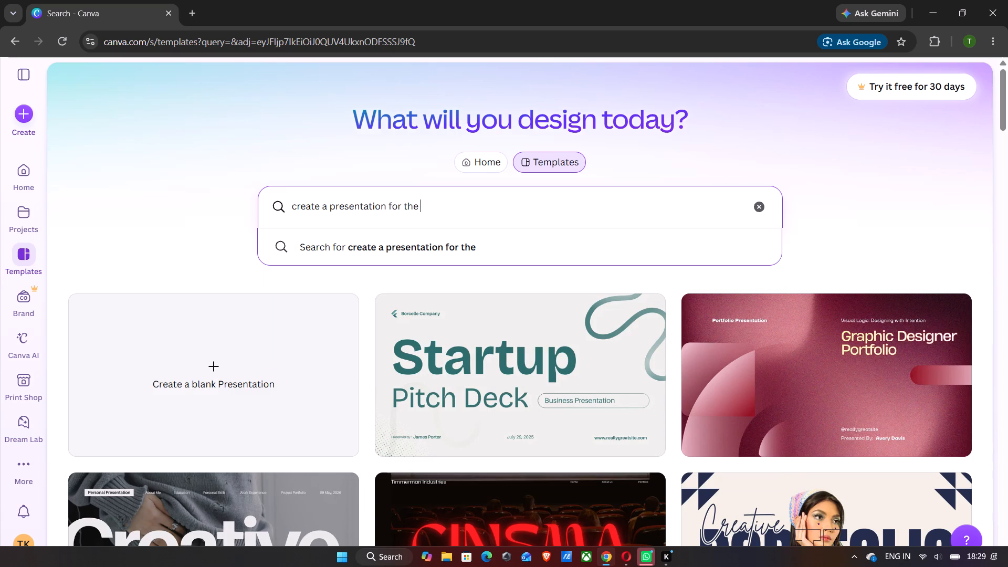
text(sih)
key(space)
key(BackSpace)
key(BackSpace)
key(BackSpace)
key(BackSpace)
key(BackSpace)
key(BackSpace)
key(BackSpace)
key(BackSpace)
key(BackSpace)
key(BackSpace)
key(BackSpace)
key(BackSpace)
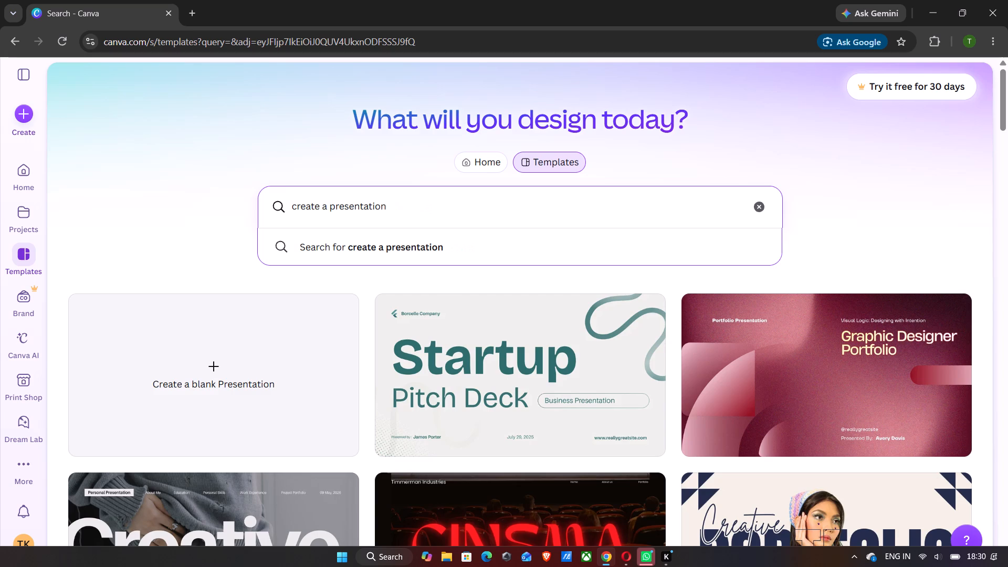
Complete the query with "on the topic women safety" and run the template search.
text(ont he)
key(space)
key(BackSpace)
key(BackSpace)
key(BackSpace)
key(BackSpace)
key(BackSpace)
text(e)
key(space)
key(BackSpace)
key(BackSpace)
key(space)
text(the topic)
key(space)
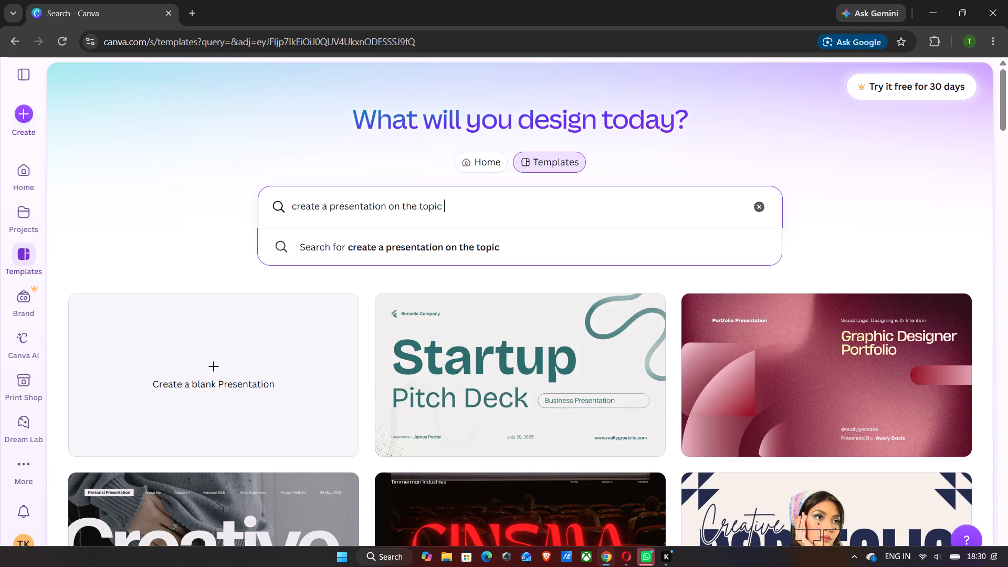
text(women)
key(space)
text(safety)
key(Return)
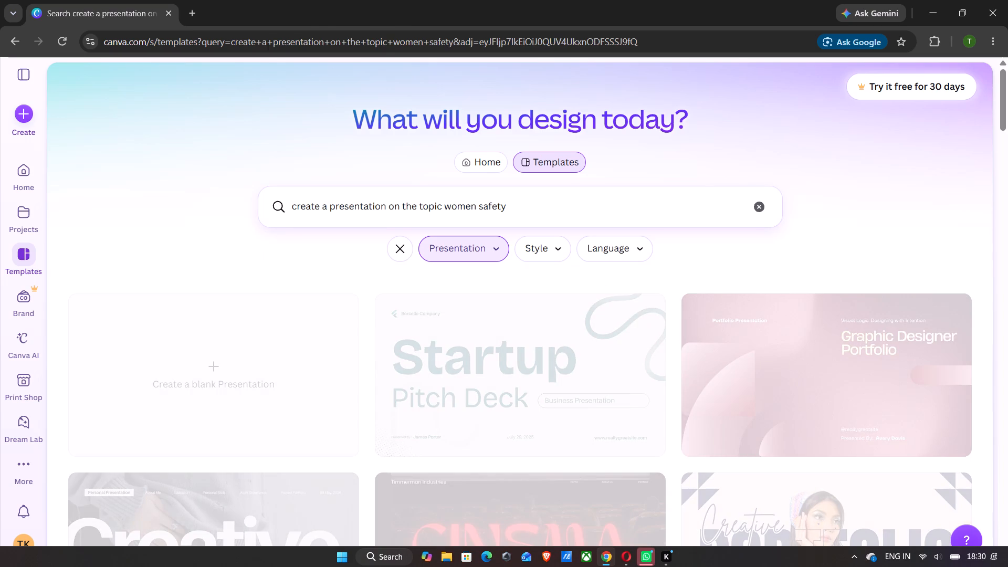
Look over the search results and create a new blank 1920 × 1080 px Presentation design.
scroll(434, 244, down, 1)
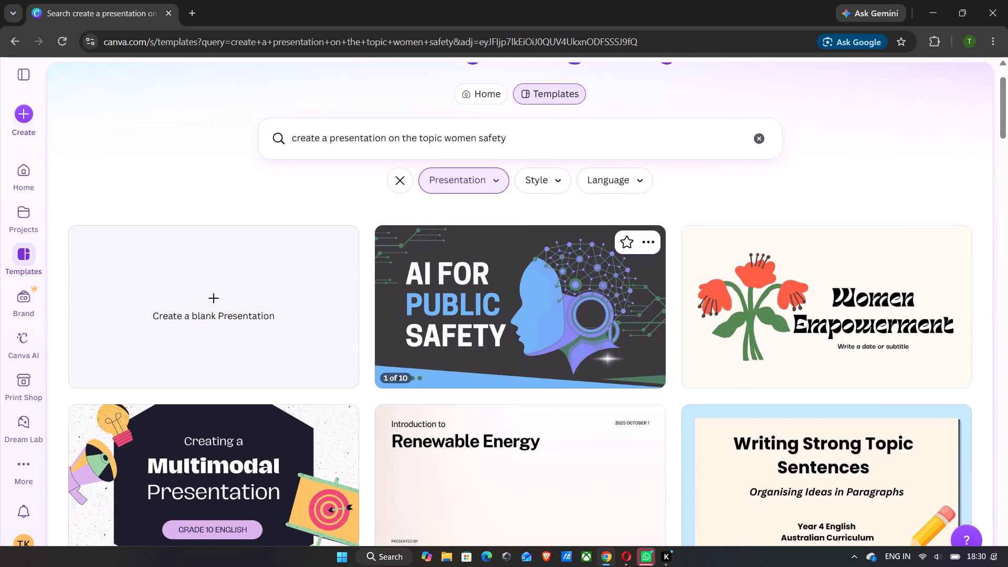
scroll(467, 292, down, 1)
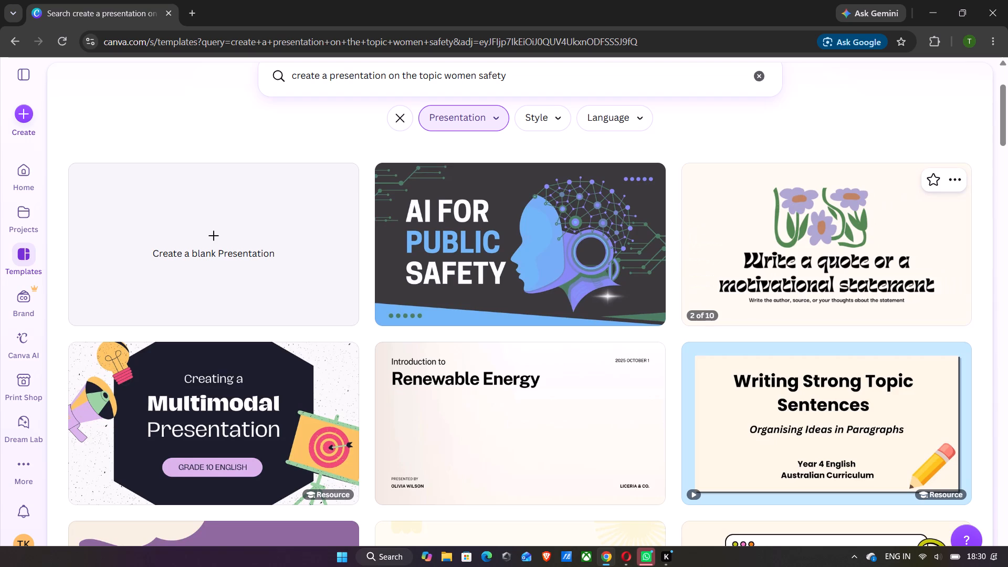
scroll(763, 285, up, 1)
click(29, 123)
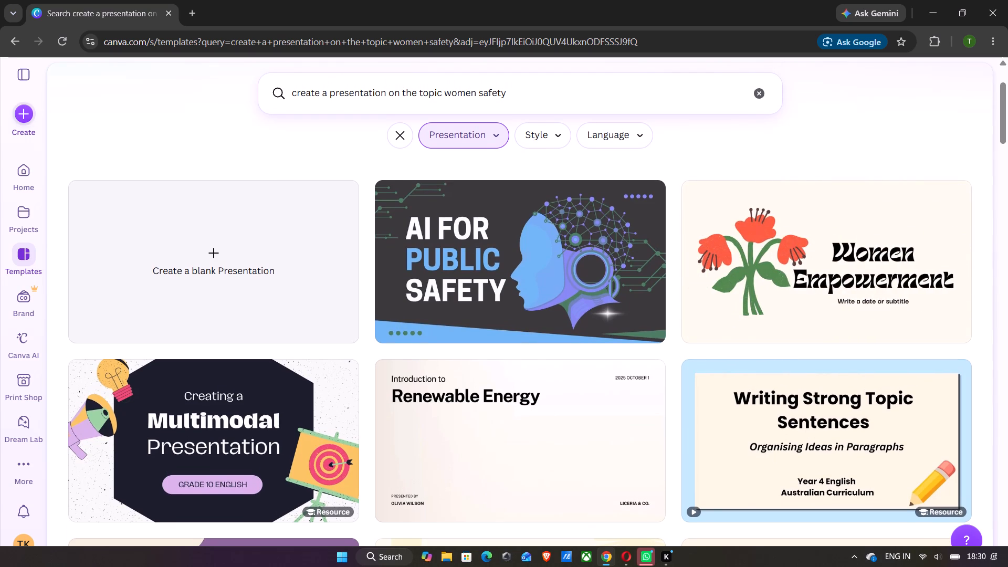
click(25, 116)
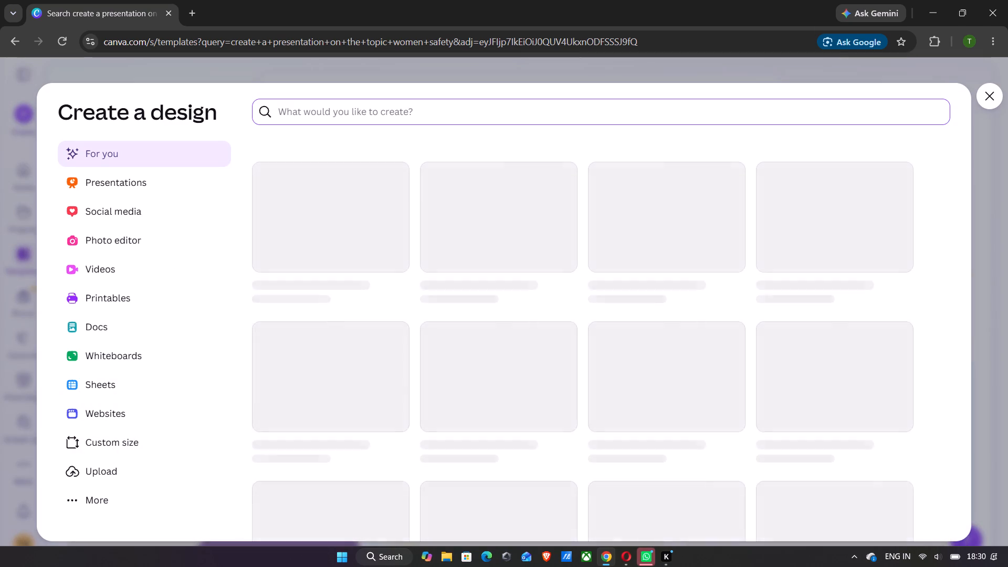
click(122, 184)
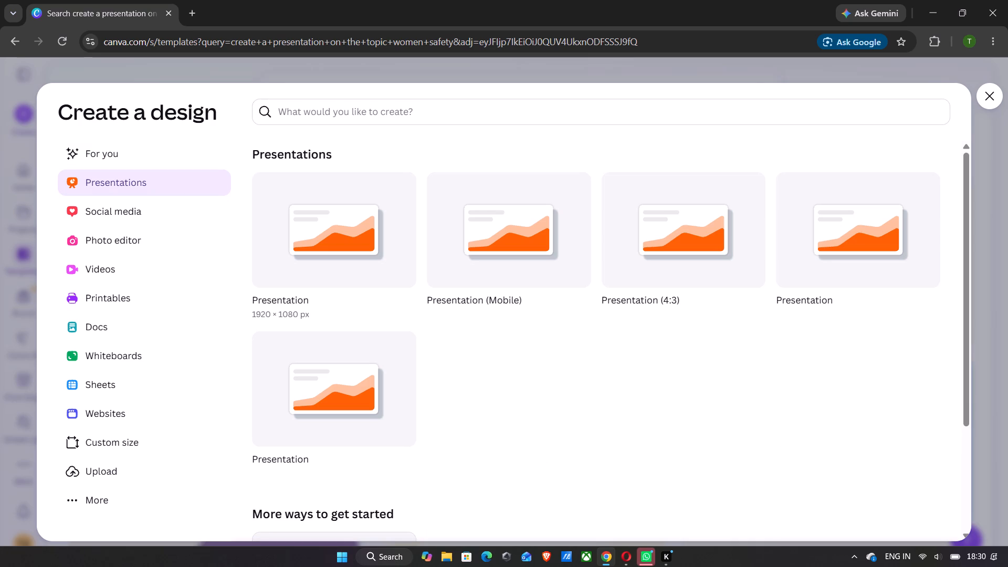
click(362, 412)
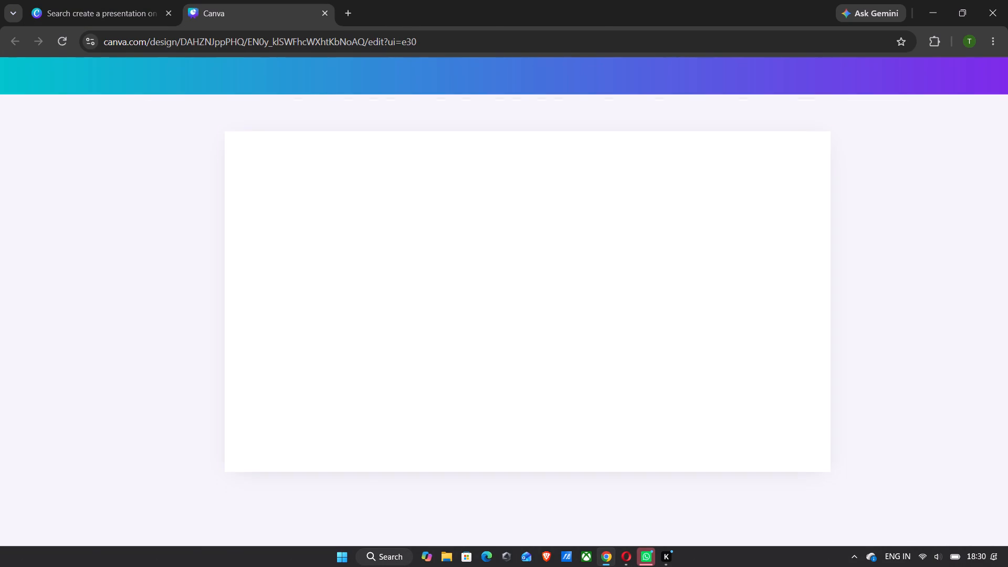
Apply the "Game Presentation" cover page of the Pink Illustration Game Presentation template to the blank page.
scroll(542, 315, down, 1)
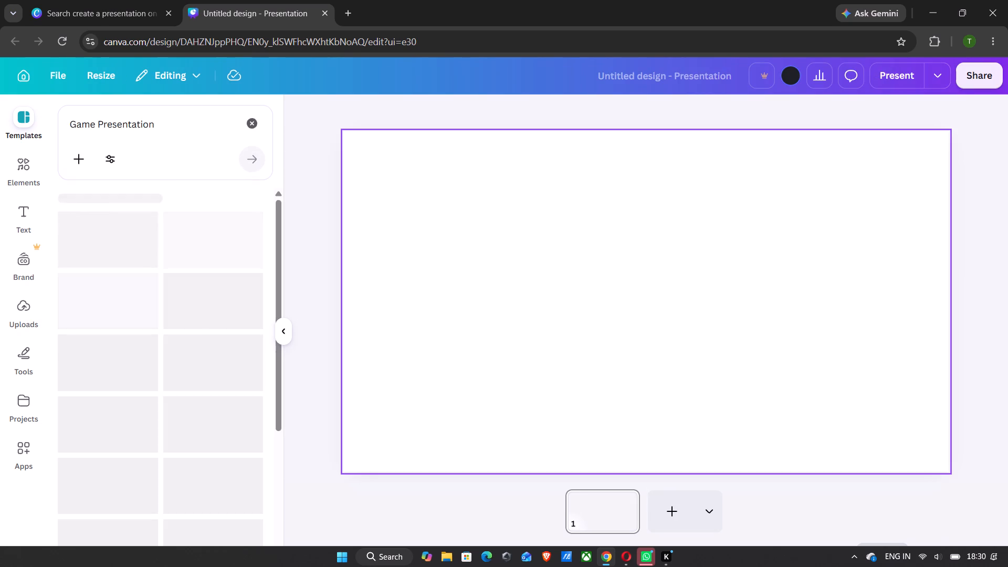
scroll(542, 315, down, 1)
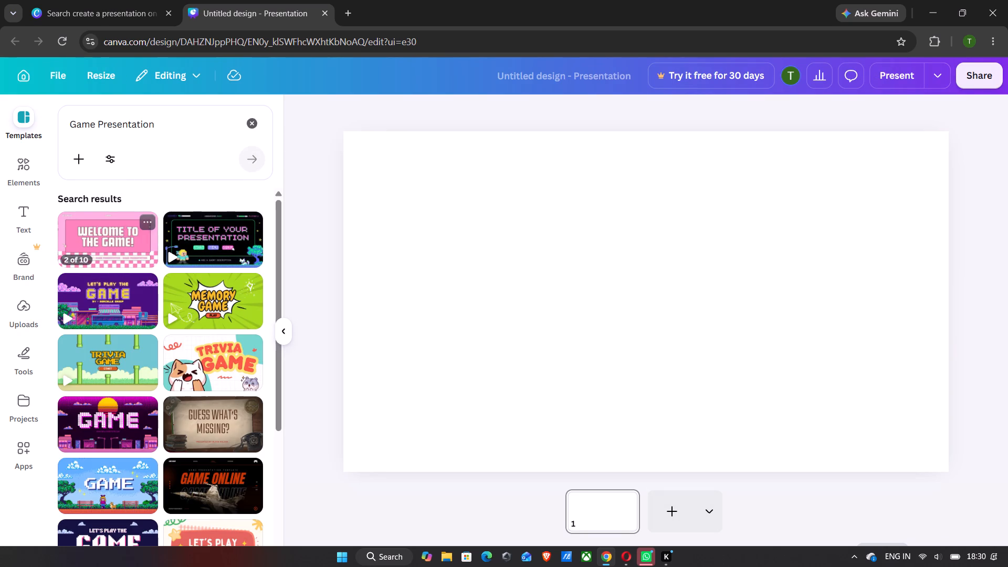
click(148, 249)
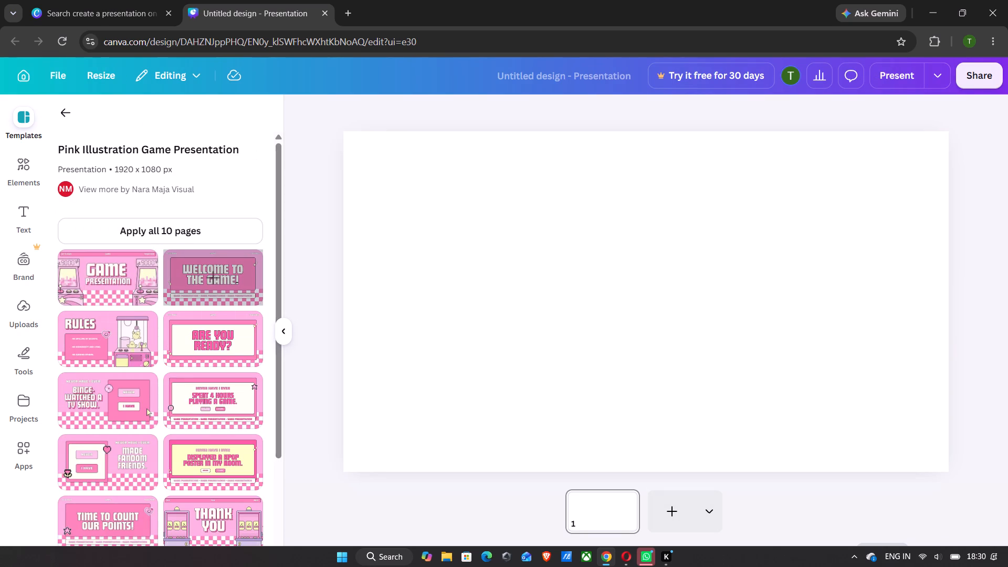
click(148, 268)
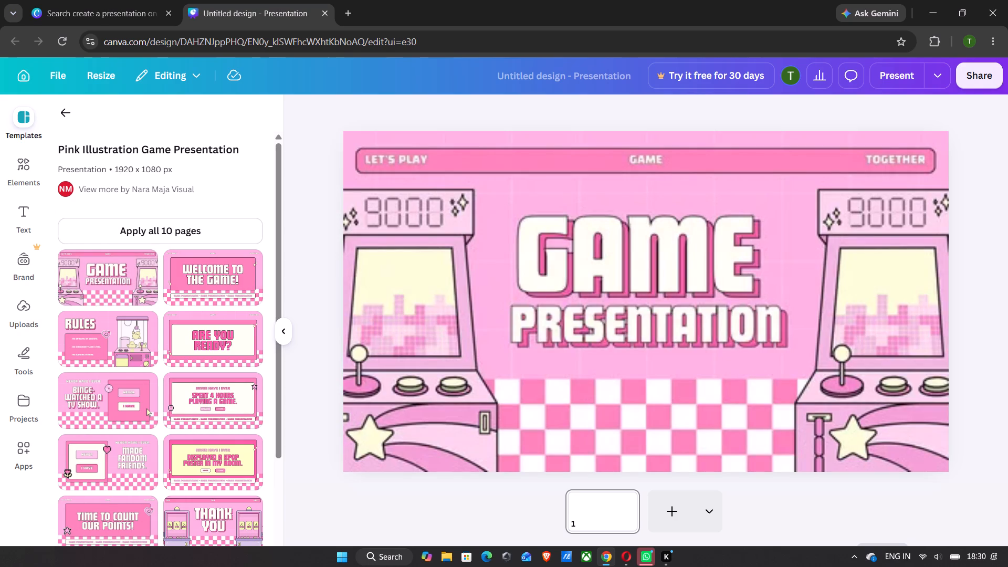
Move the left arcade machine on the cover slide slightly inward and up, close beside the title.
right_click(587, 355)
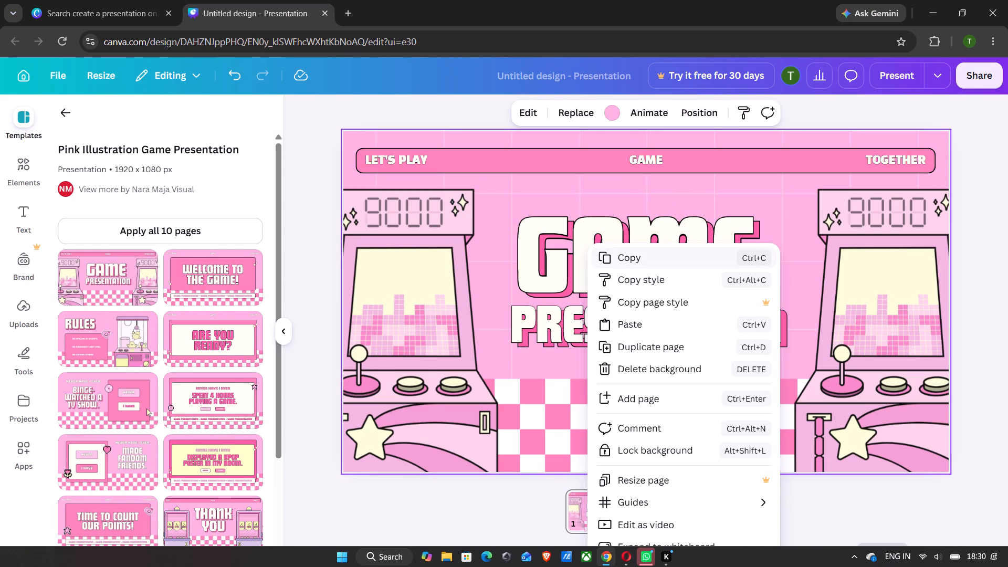
click(516, 323)
drag(424, 306, 489, 309)
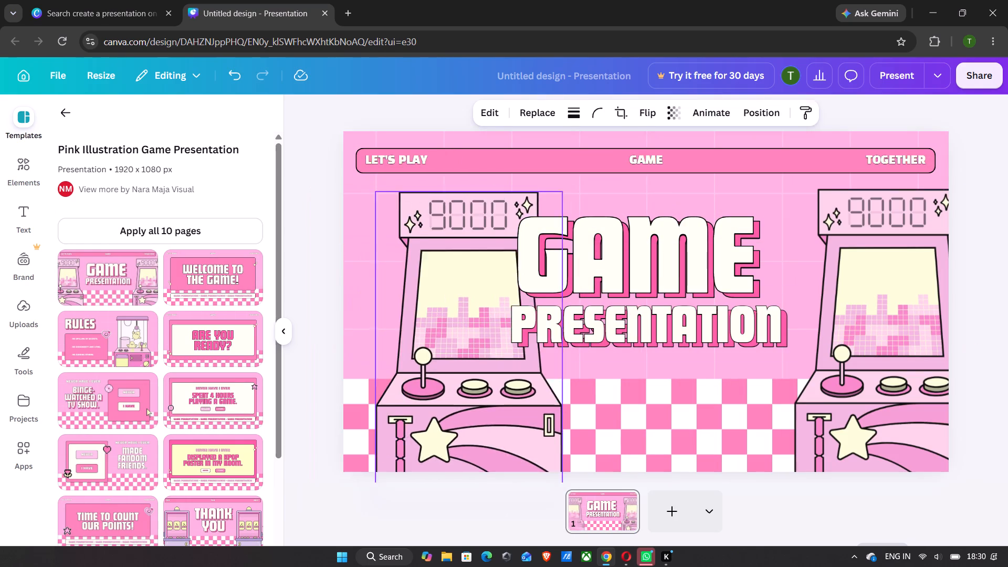
drag(489, 309, 445, 300)
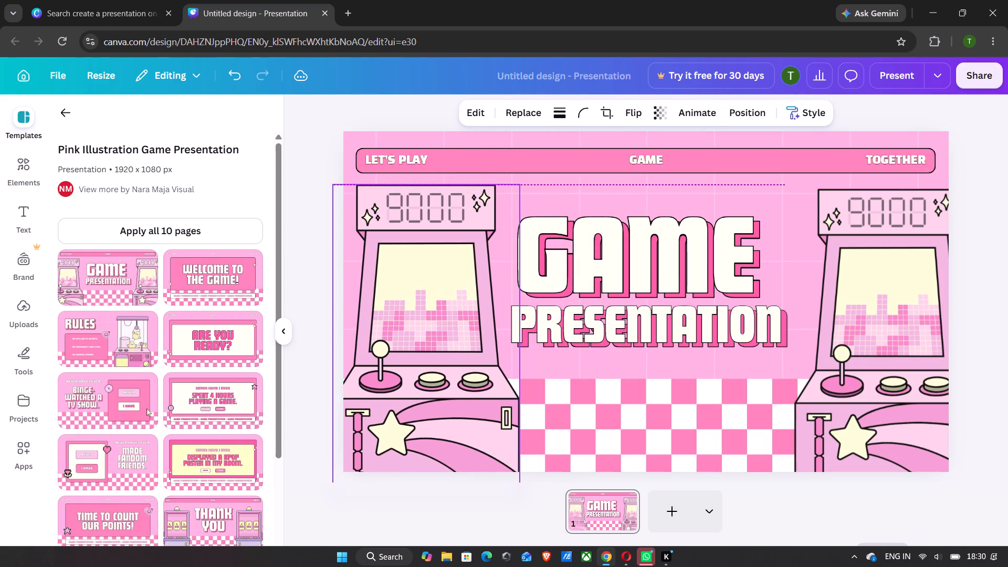
drag(445, 300, 445, 296)
Shift the white GAME title text slightly right and up from its pink shadow layer.
drag(555, 279, 568, 280)
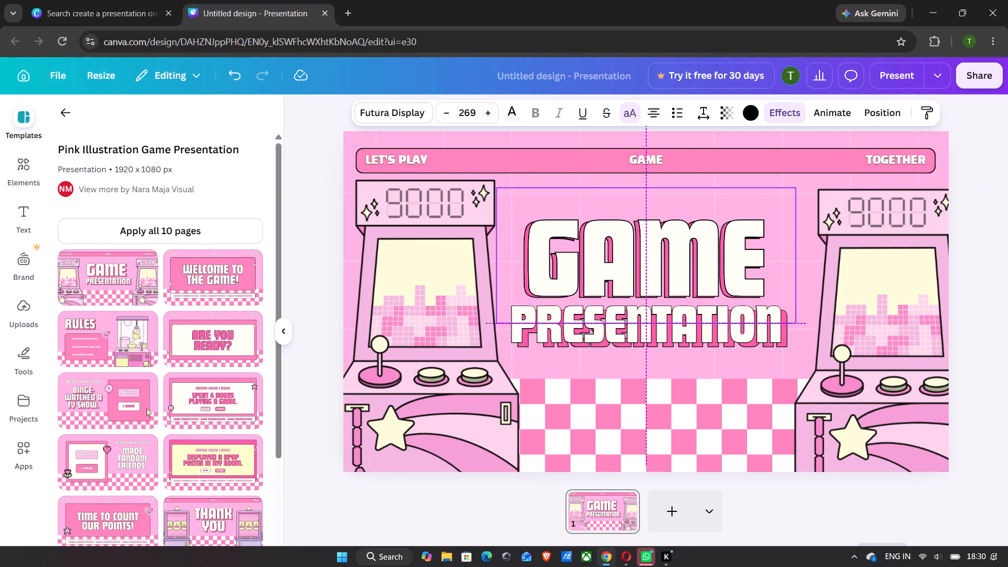
drag(568, 280, 563, 253)
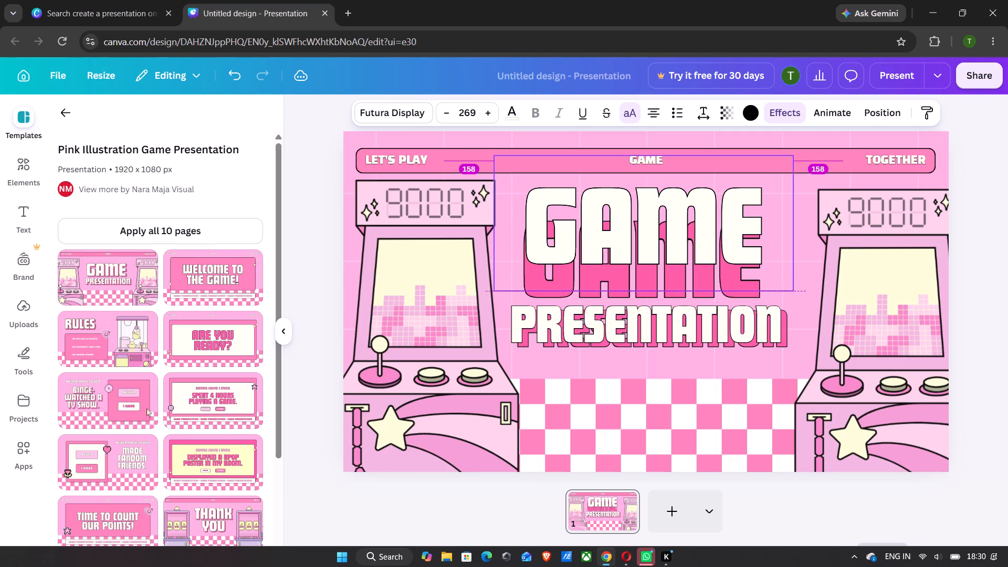
drag(563, 253, 560, 272)
Nudge the white PRESENTATION text slightly right and up from its pink shadow layer.
click(590, 328)
drag(590, 328, 593, 324)
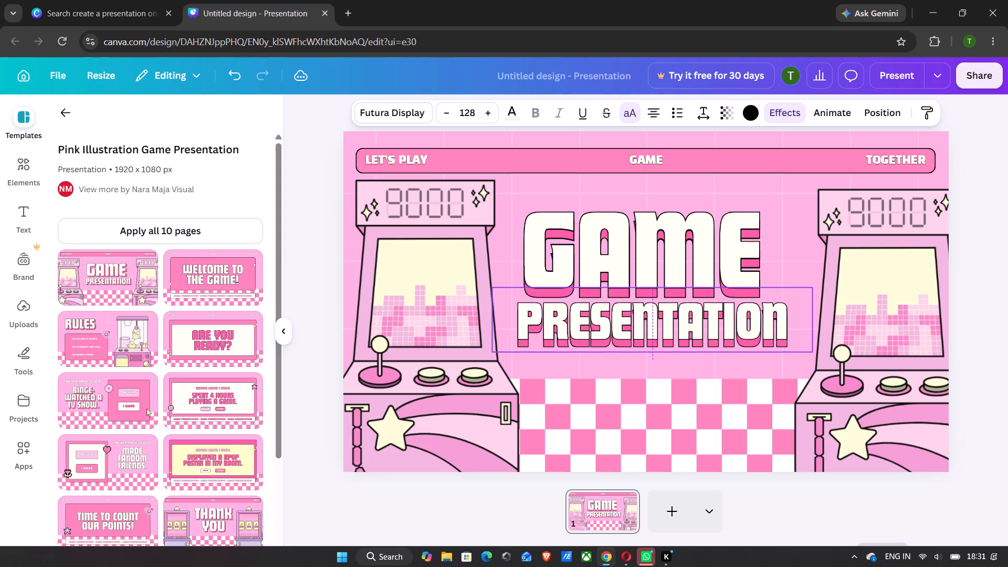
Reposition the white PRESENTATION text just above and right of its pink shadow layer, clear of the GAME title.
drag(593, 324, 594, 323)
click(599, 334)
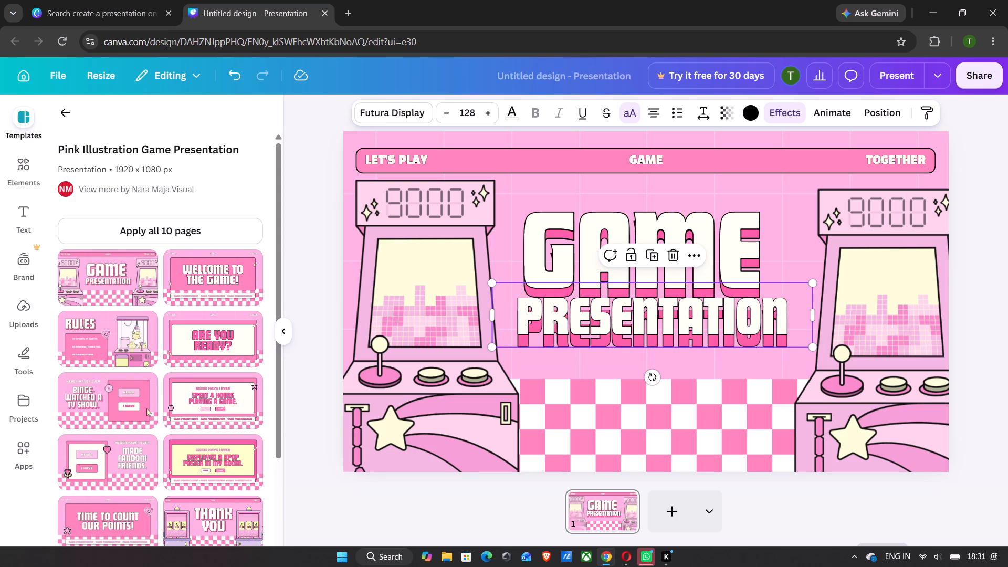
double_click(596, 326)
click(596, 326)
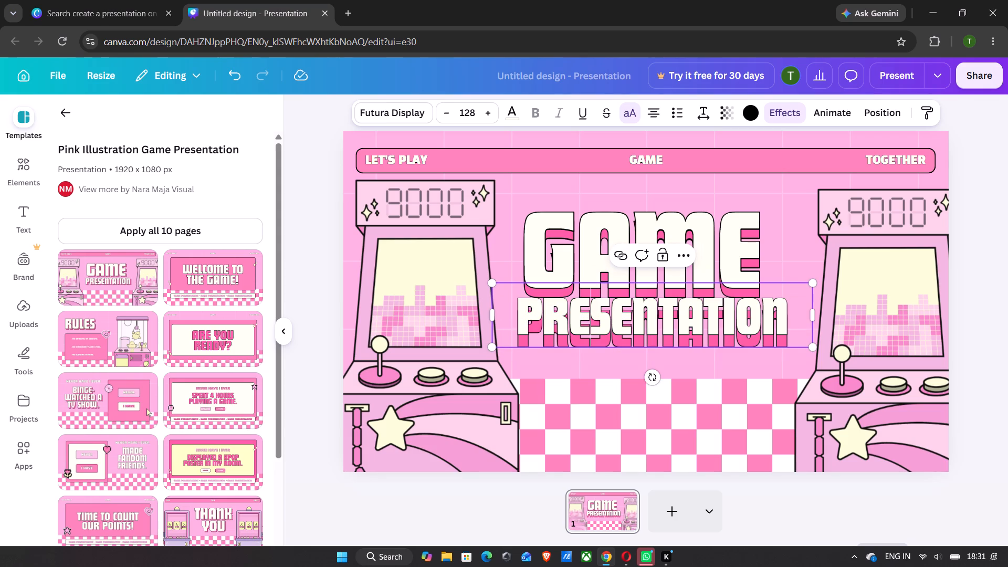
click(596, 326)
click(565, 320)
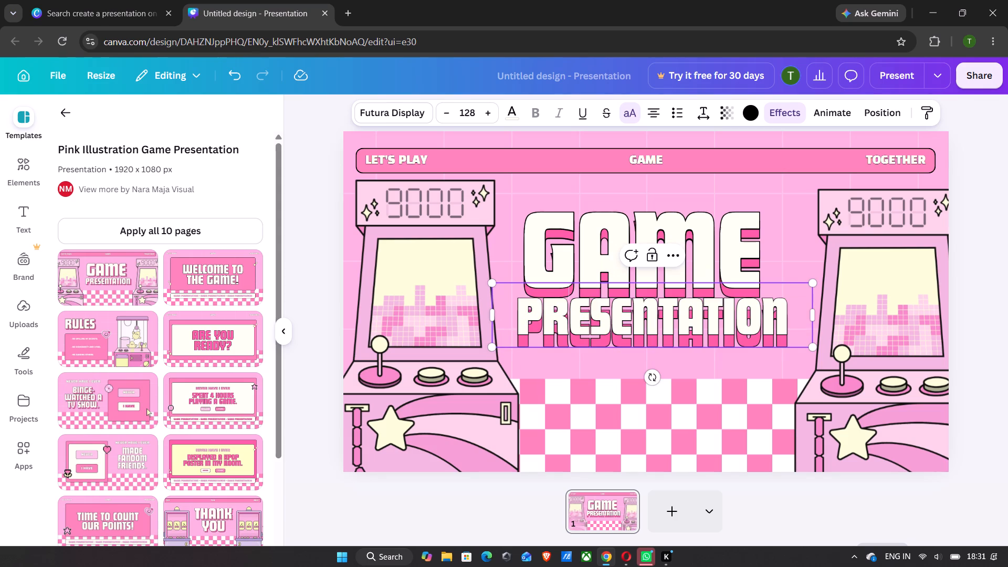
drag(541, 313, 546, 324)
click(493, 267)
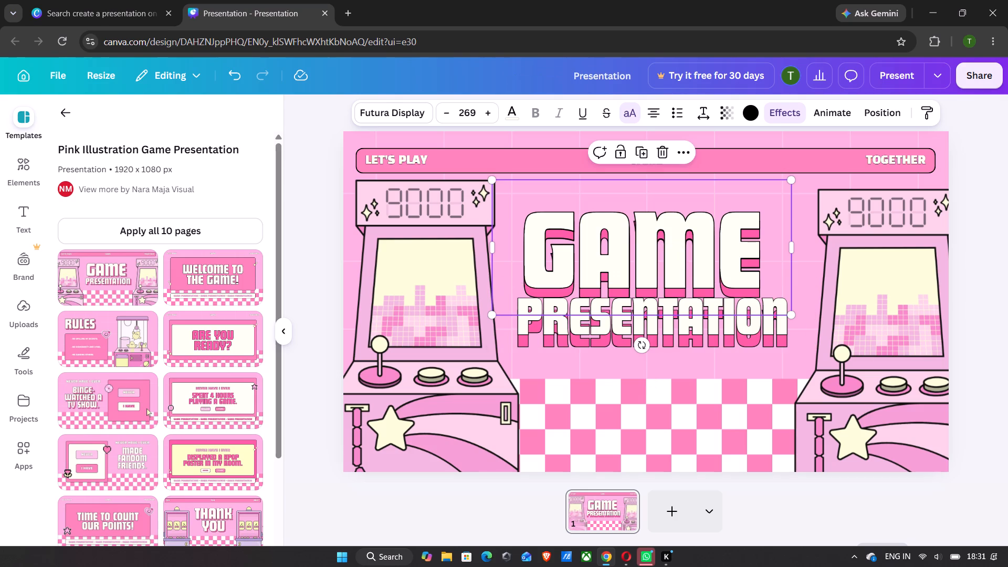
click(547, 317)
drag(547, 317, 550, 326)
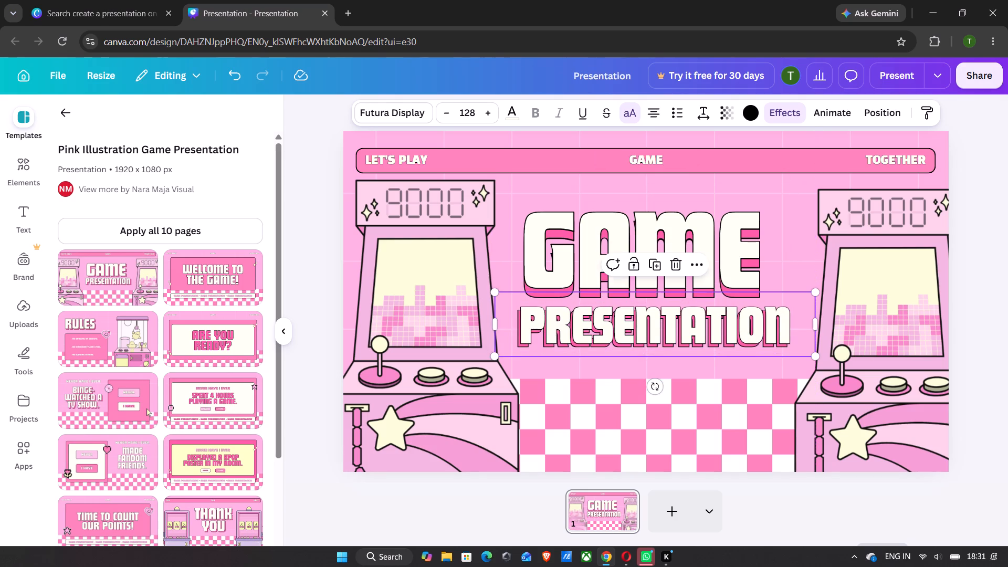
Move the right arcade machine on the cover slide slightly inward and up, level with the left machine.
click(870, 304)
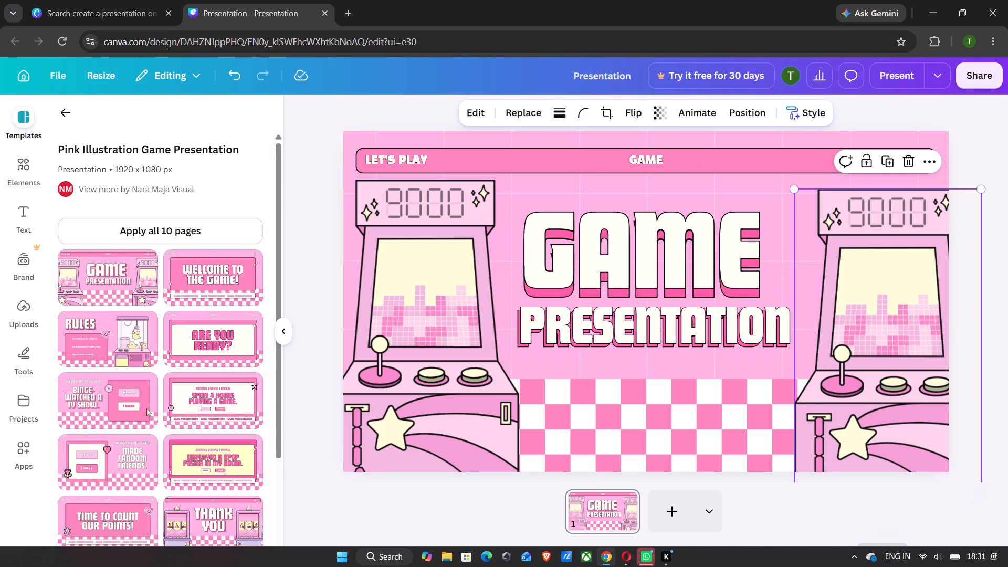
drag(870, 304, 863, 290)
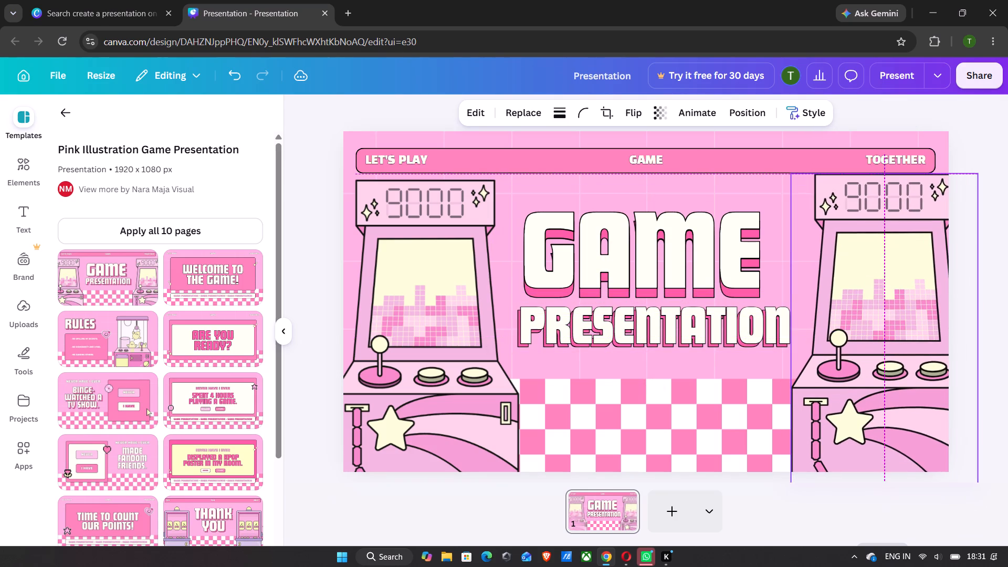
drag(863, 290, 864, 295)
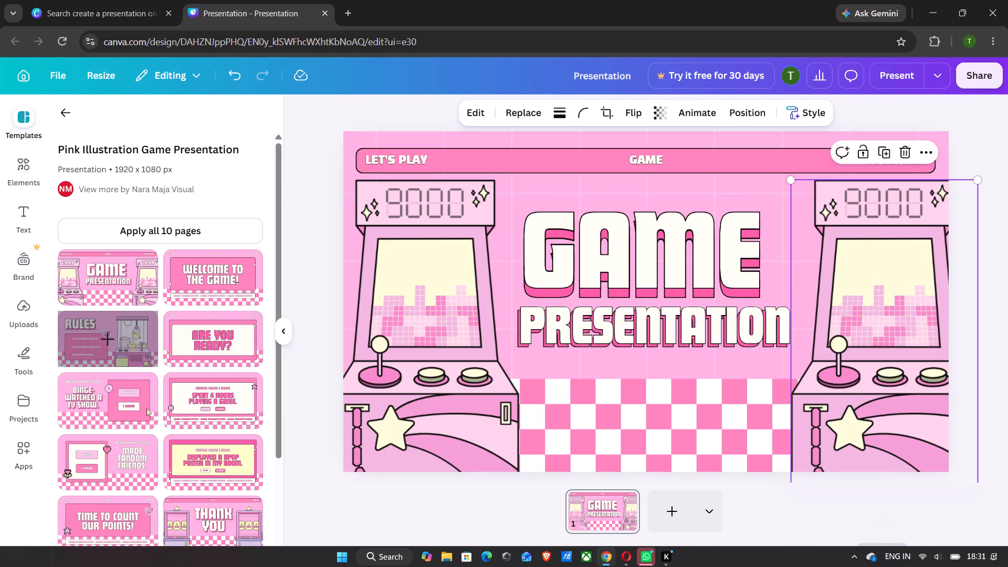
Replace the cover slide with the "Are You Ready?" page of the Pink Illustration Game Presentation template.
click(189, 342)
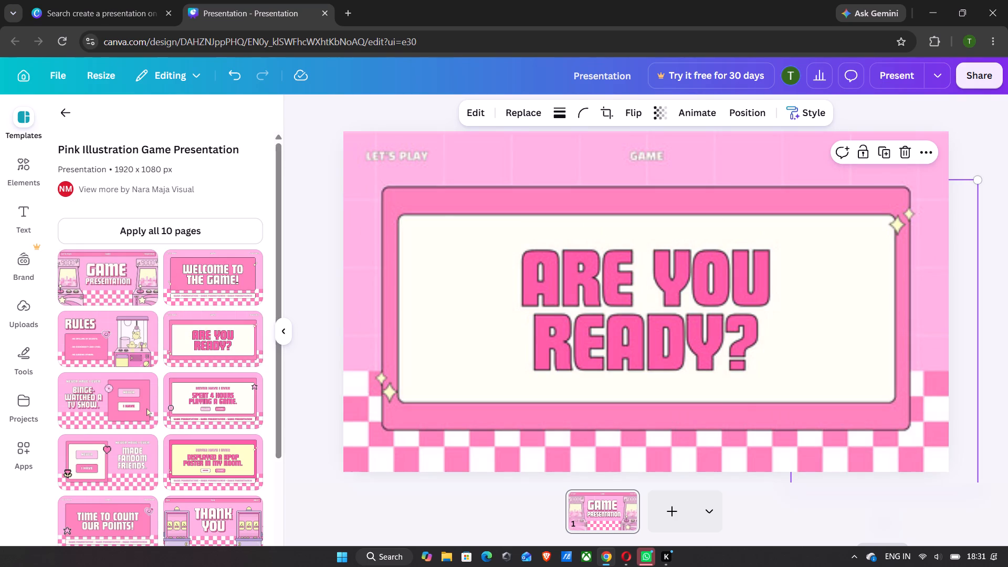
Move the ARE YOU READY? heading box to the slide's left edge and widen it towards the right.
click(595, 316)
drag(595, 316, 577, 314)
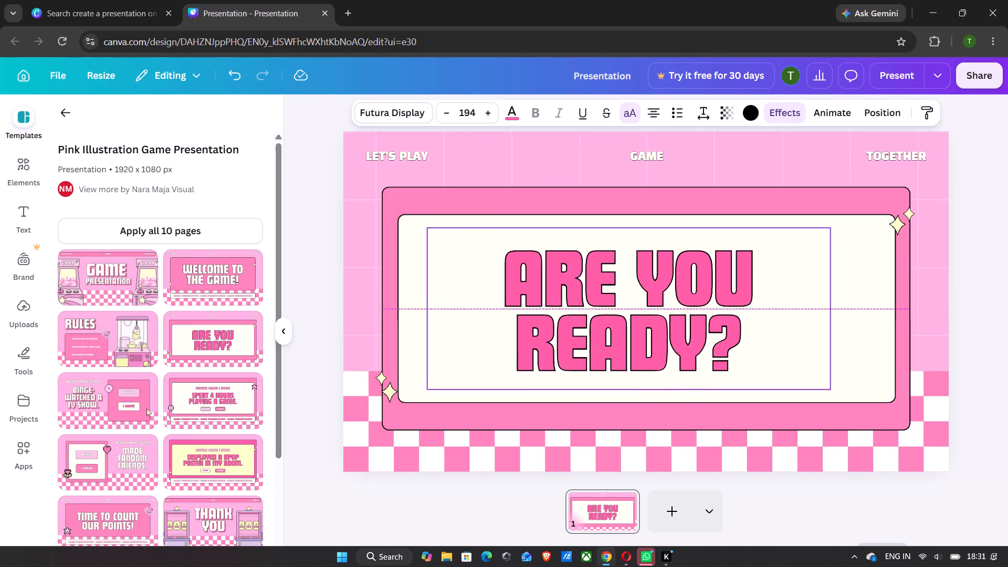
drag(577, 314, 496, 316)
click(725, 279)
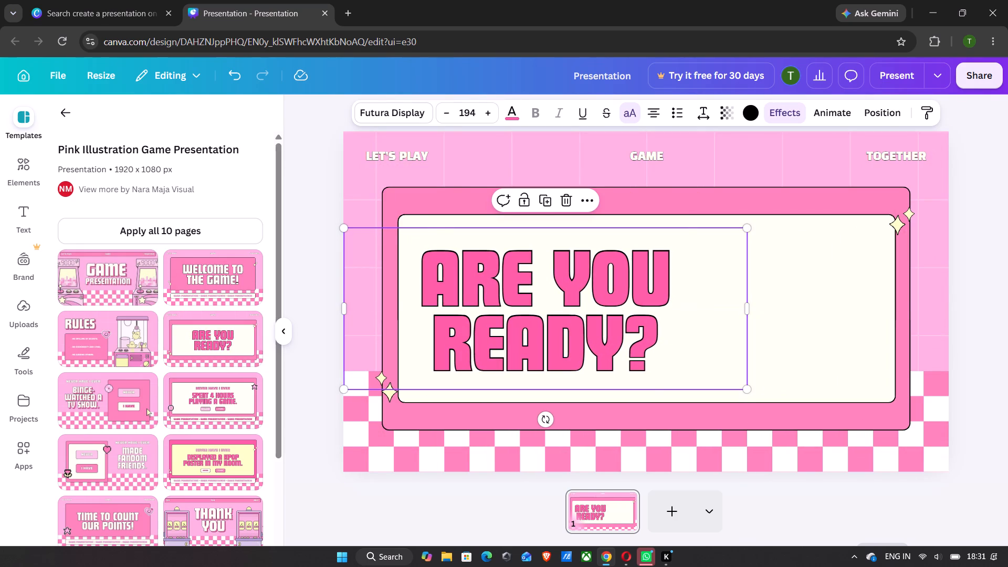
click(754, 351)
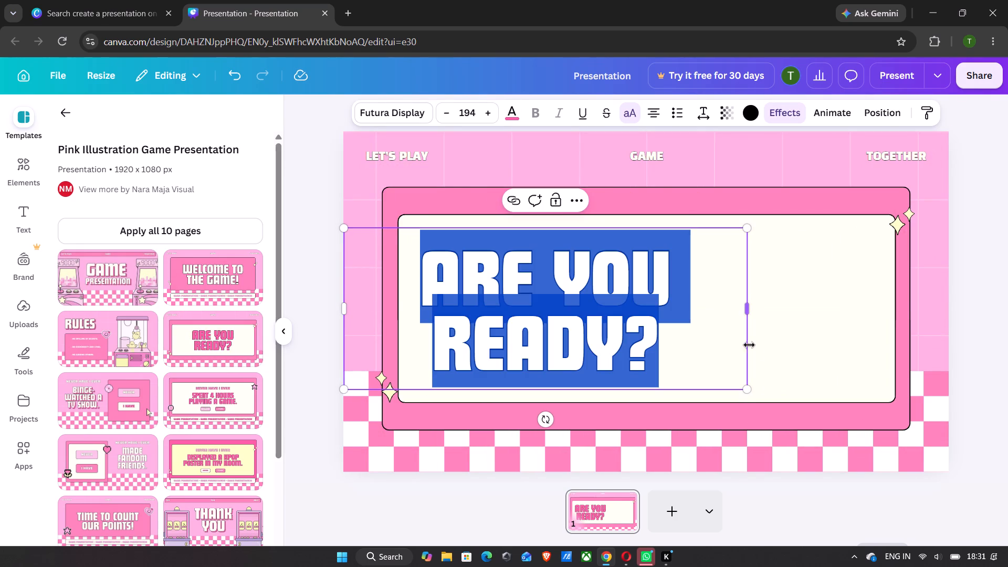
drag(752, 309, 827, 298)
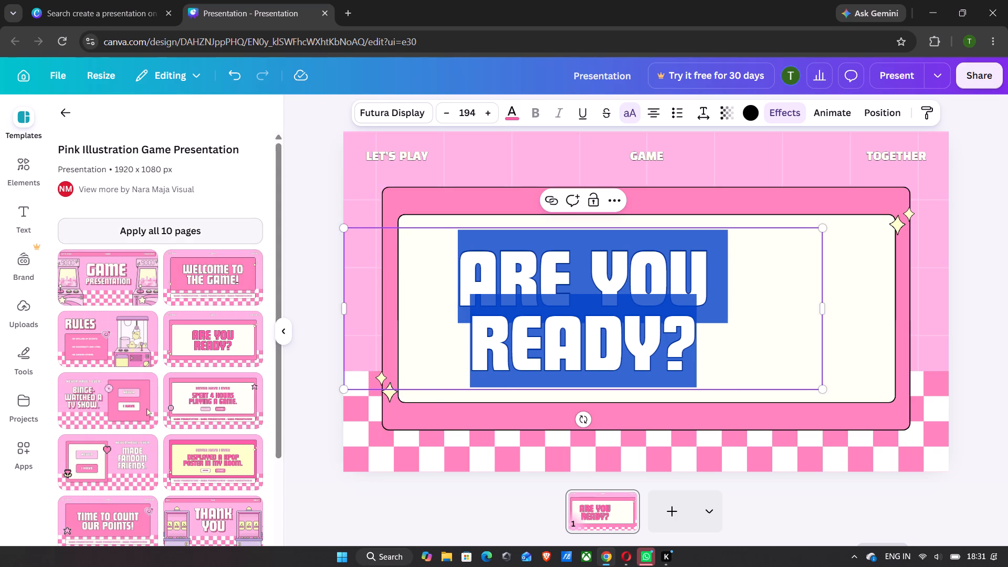
Leave the pink game template and search the presentation templates for "online shopping" instead.
scroll(192, 243, up, 1)
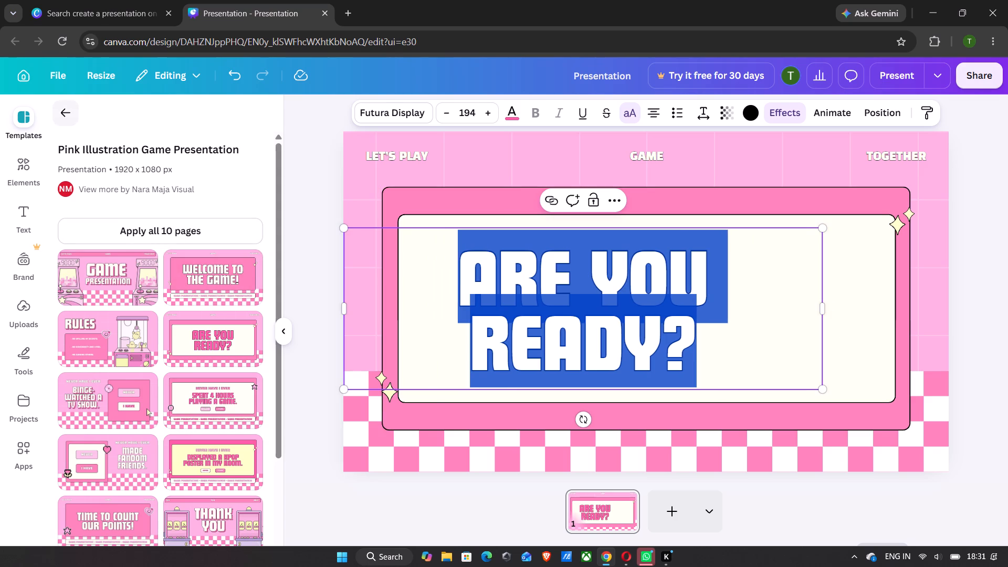
click(66, 115)
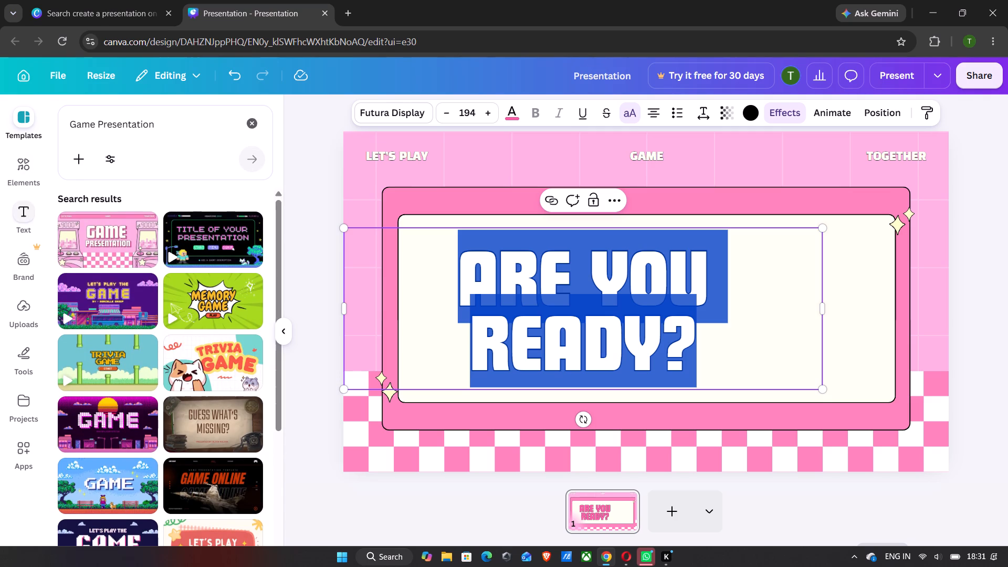
click(152, 148)
click(249, 121)
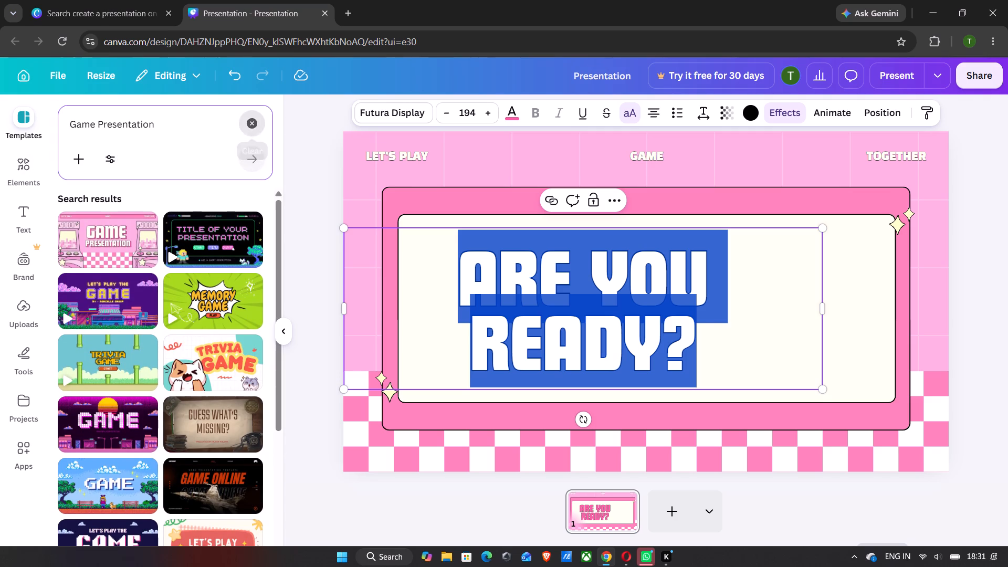
click(213, 118)
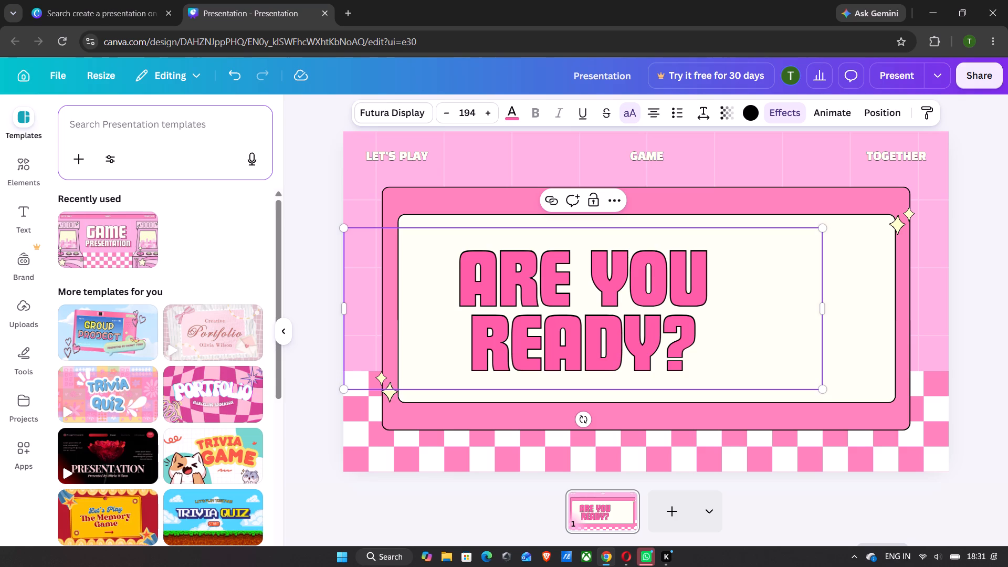
text(on s)
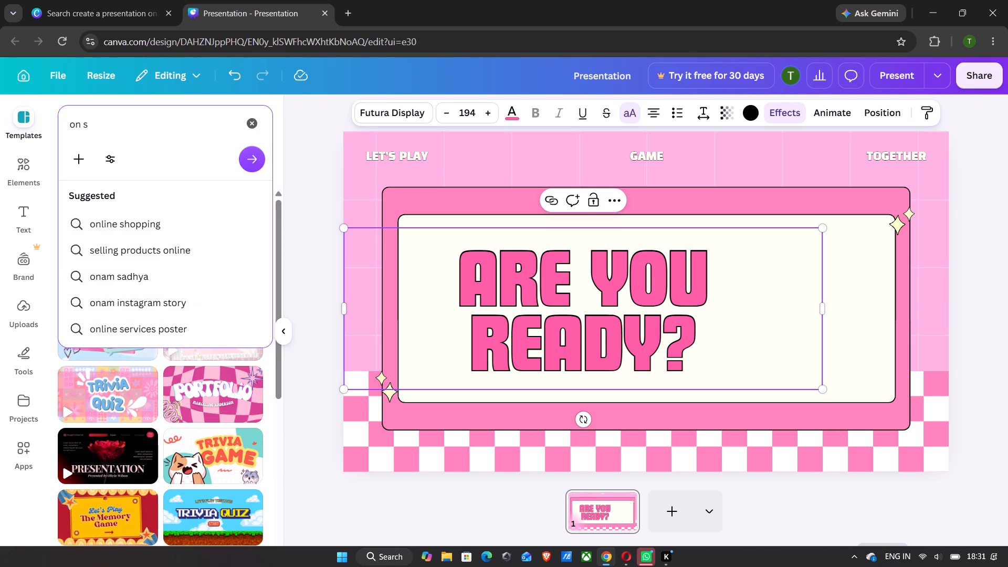
key(Down)
key(Return)
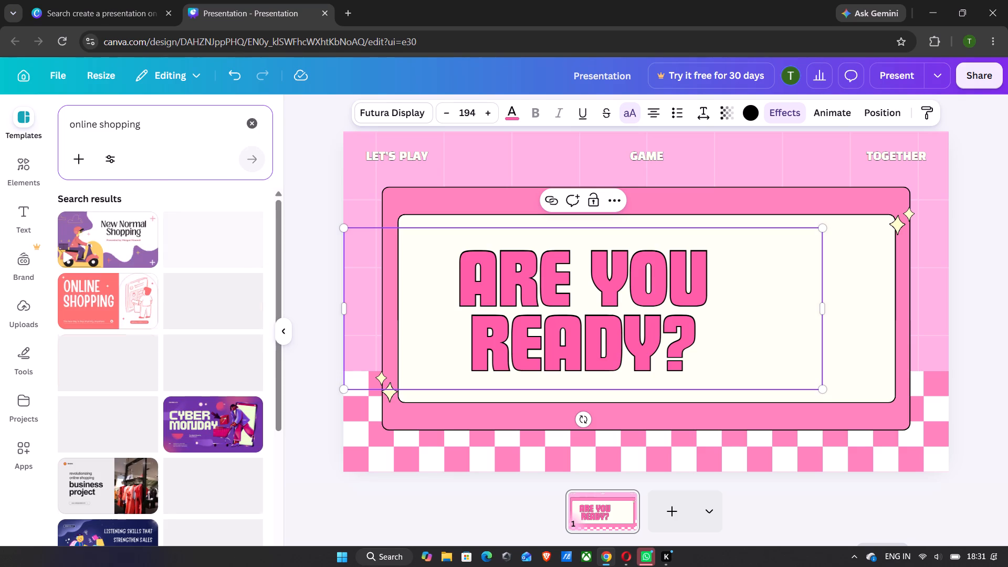
Apply the "Online Shopping" cover page of the Orange and Teal Illustrative Online Shopping Presentation template to the slide.
click(186, 236)
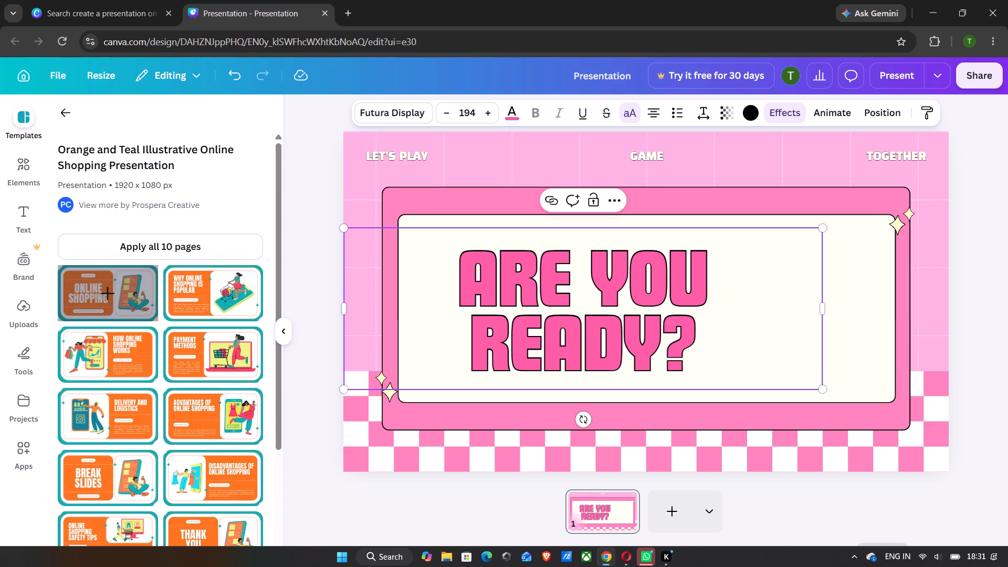
click(85, 302)
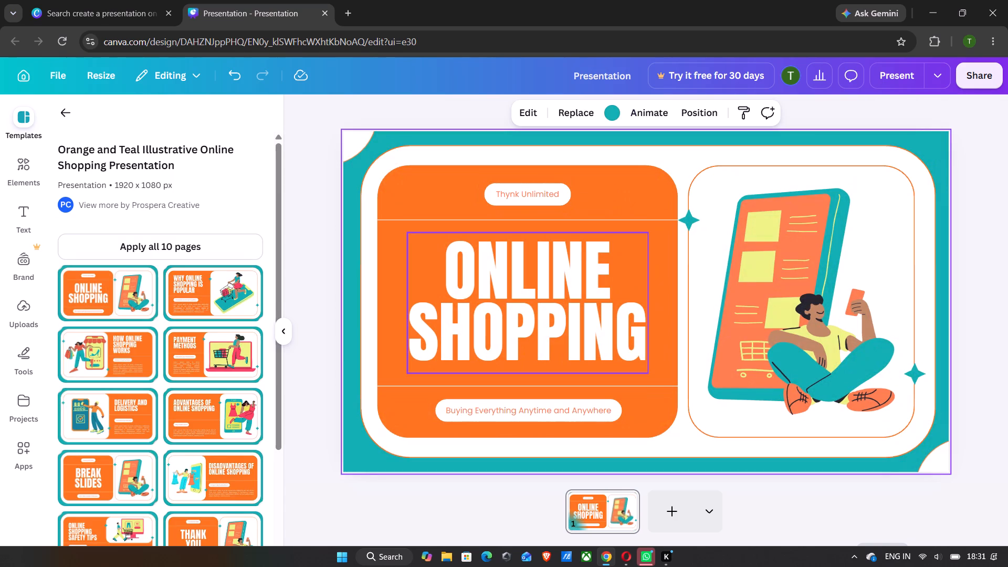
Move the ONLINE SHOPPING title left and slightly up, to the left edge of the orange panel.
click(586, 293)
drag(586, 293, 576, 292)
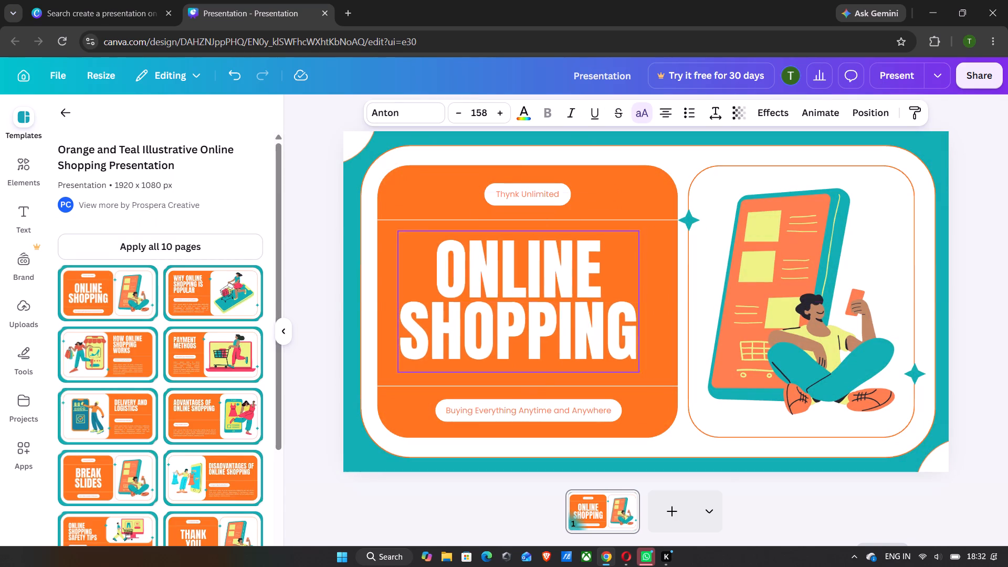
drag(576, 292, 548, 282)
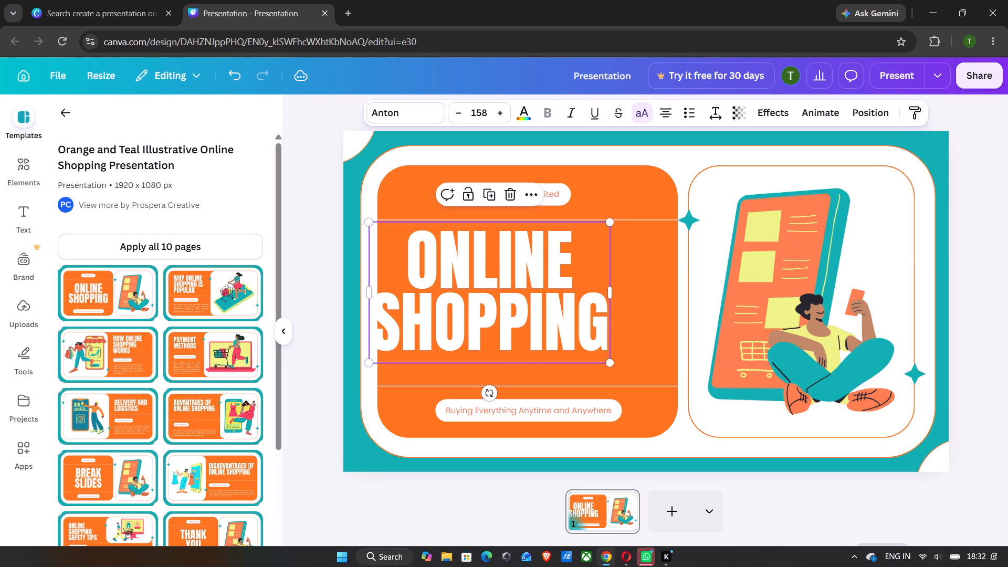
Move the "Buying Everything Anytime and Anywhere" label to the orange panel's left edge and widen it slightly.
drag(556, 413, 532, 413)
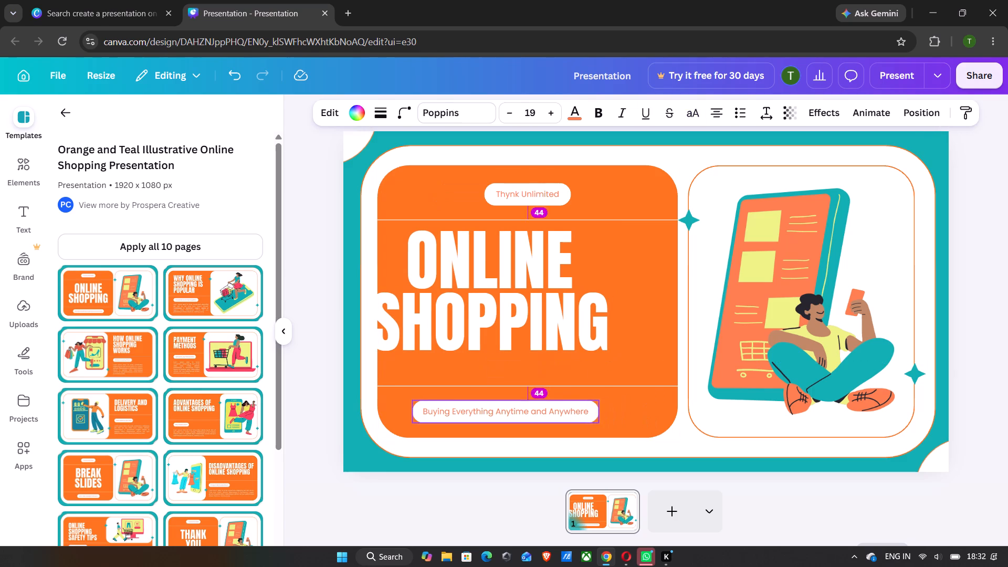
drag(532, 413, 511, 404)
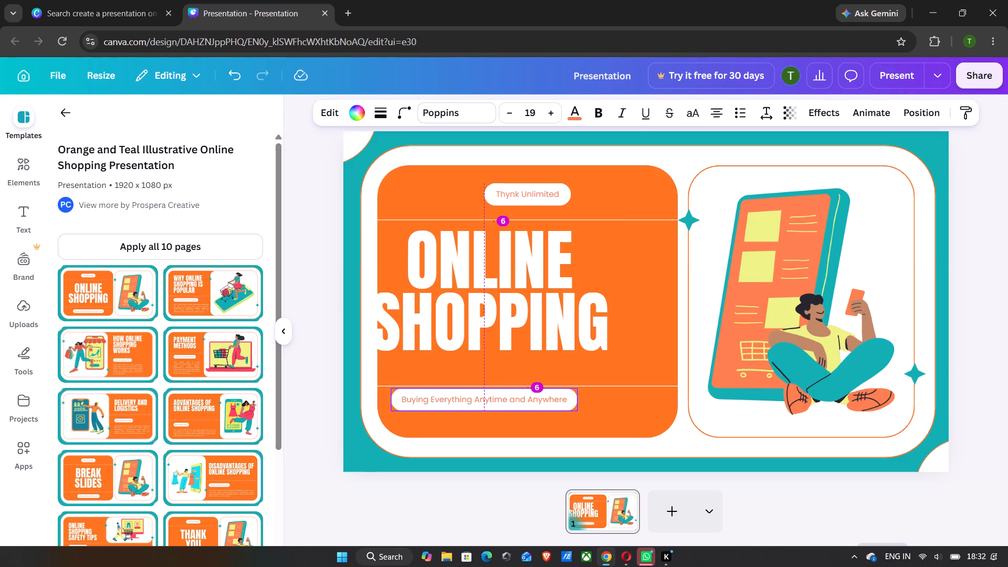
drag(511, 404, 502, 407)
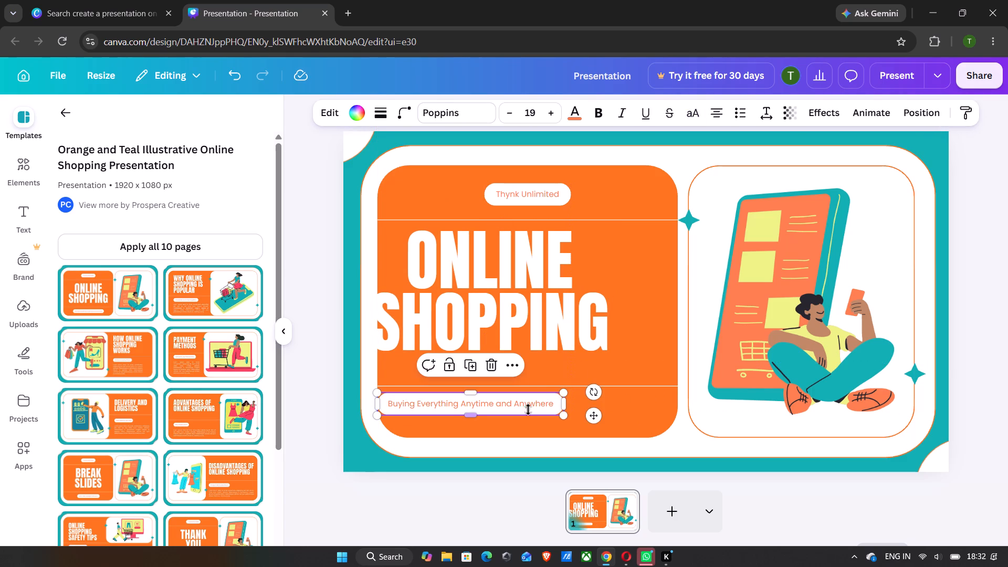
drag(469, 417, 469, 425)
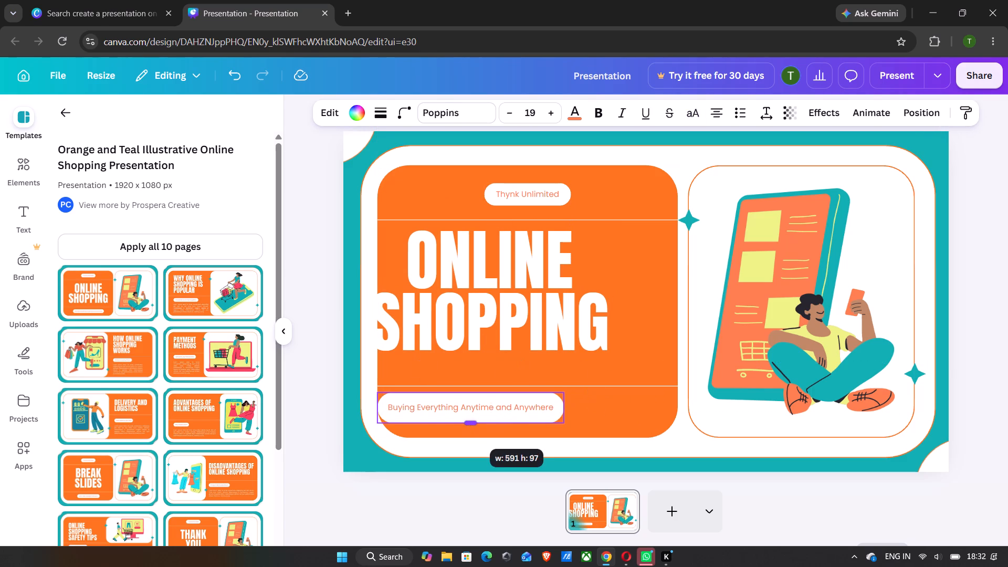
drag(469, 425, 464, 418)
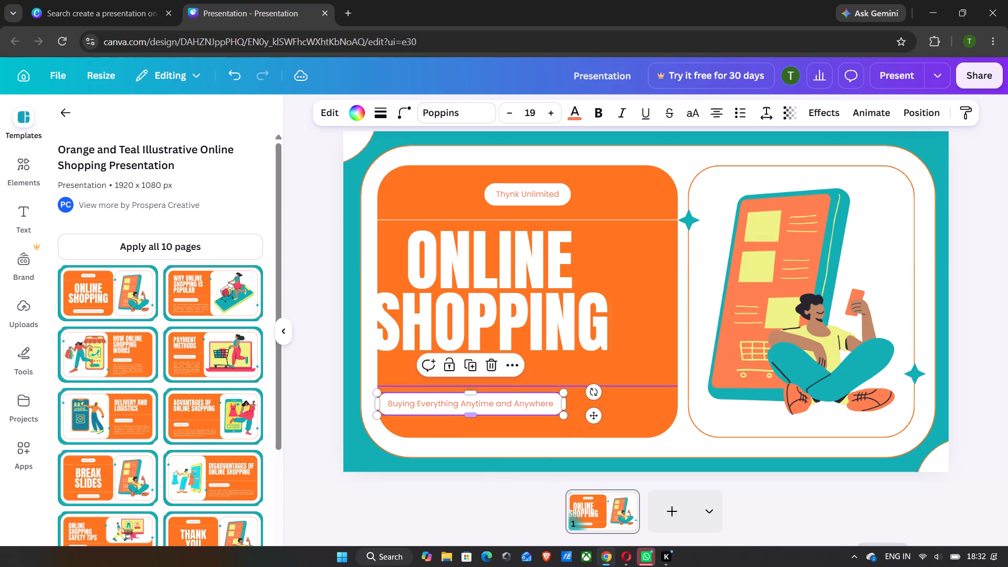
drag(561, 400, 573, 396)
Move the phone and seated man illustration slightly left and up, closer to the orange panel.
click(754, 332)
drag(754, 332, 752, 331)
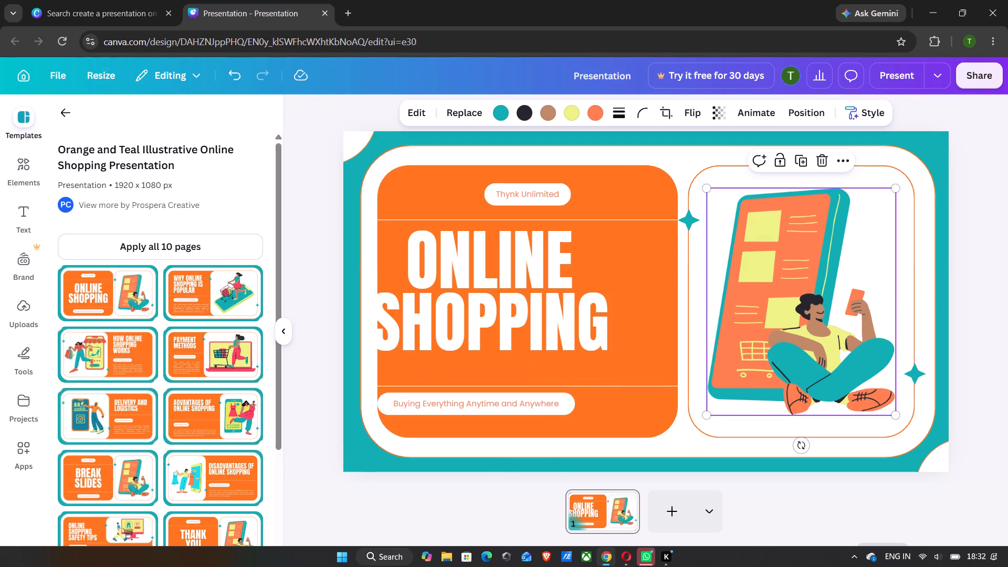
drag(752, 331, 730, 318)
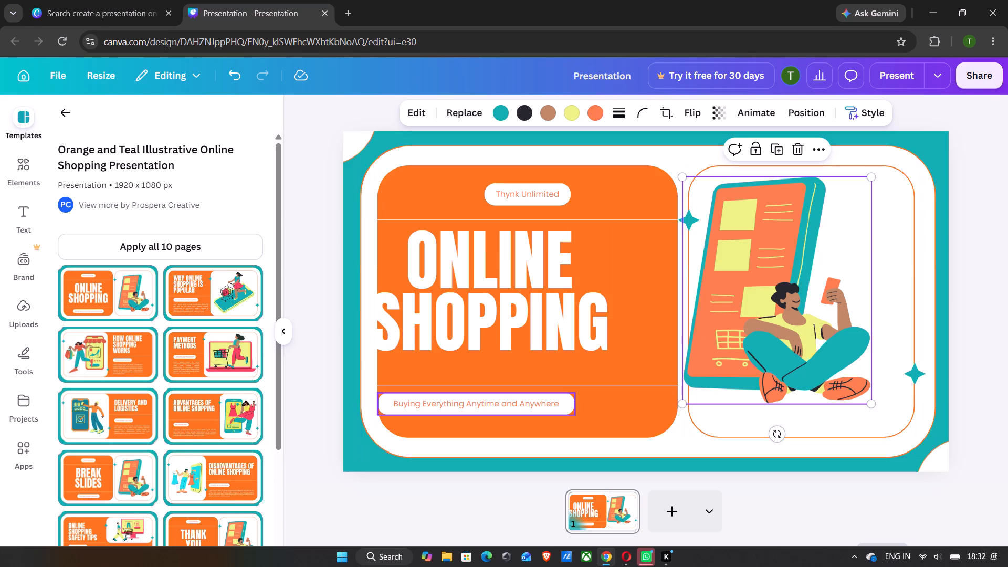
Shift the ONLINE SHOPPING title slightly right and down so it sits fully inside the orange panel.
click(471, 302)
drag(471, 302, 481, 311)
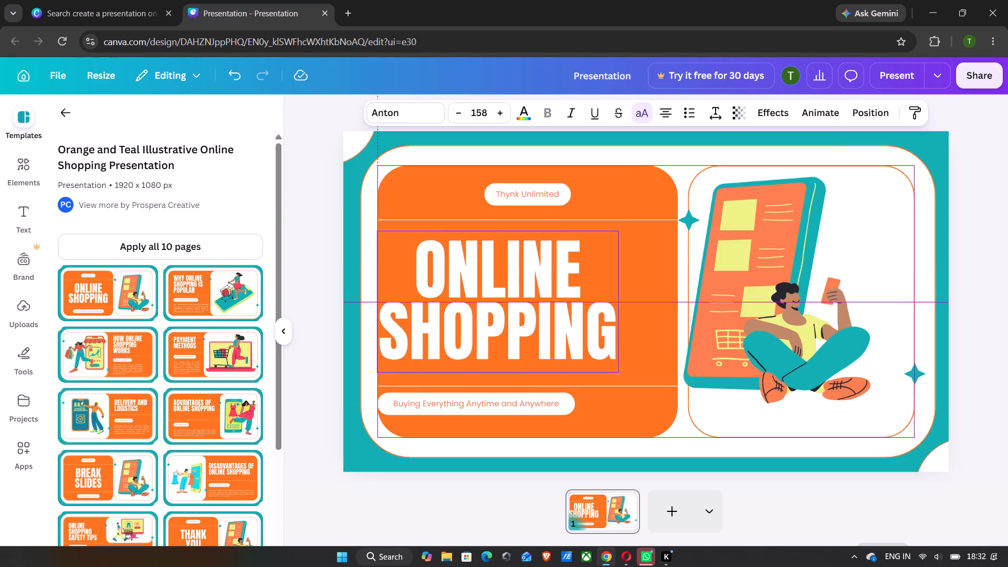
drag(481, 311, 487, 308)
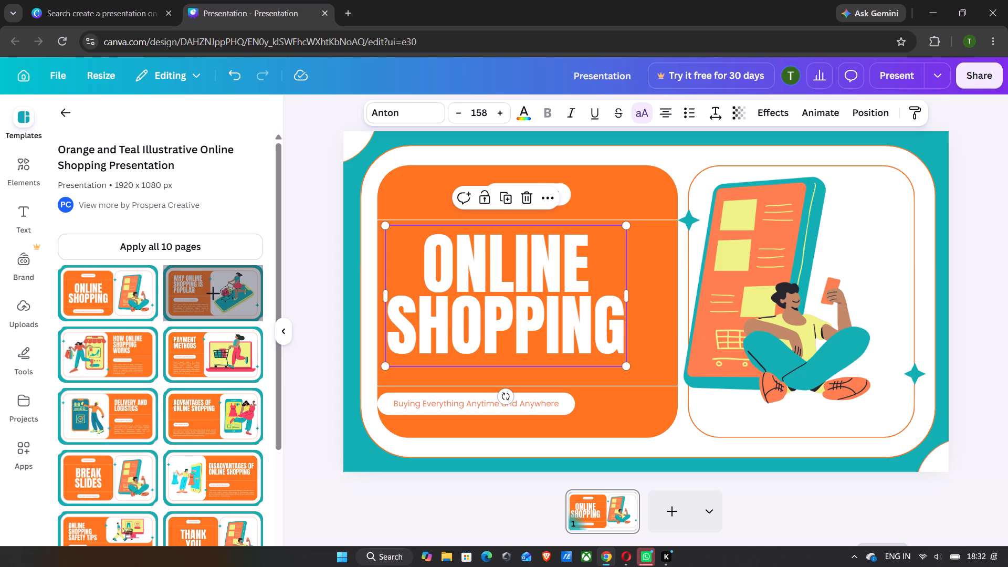
Replace the slide with the template's "Why Online Shopping Is Popular" page.
click(186, 291)
Move the WHY ONLINE SHOPPING IS POPULAR title up and left into the orange panel's upper-left corner.
click(453, 267)
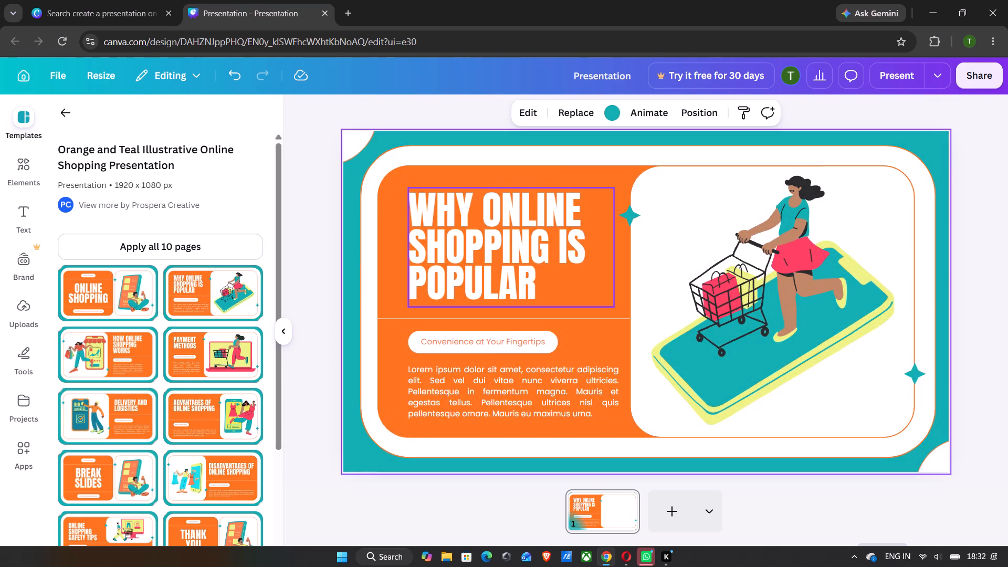
drag(453, 267, 428, 248)
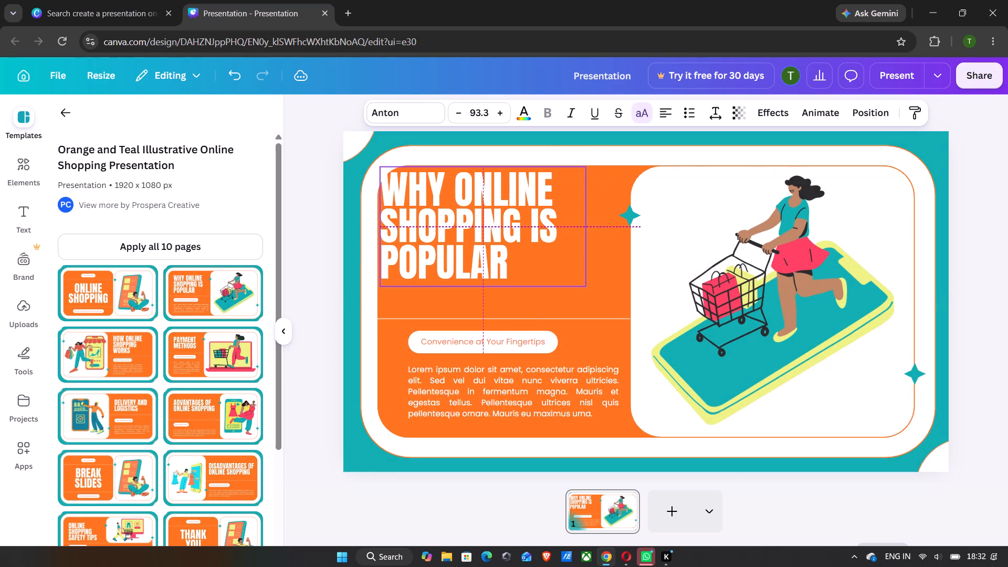
drag(428, 248, 427, 248)
Move the "Convenience at Your Fingertips" label up and left, between the title and the divider line, aligned with the title's left edge.
click(466, 349)
drag(466, 349, 465, 349)
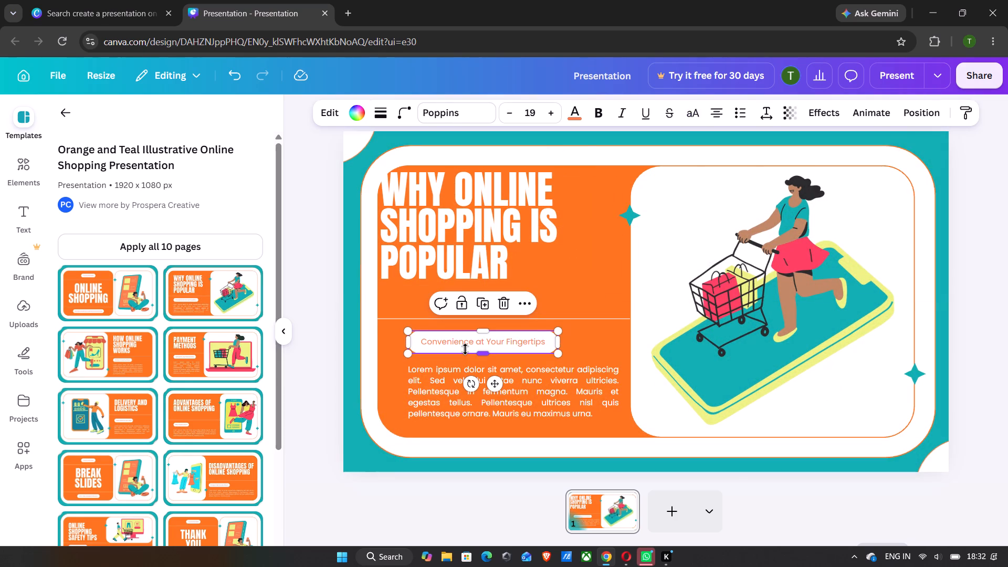
drag(465, 349, 416, 348)
drag(423, 341, 395, 317)
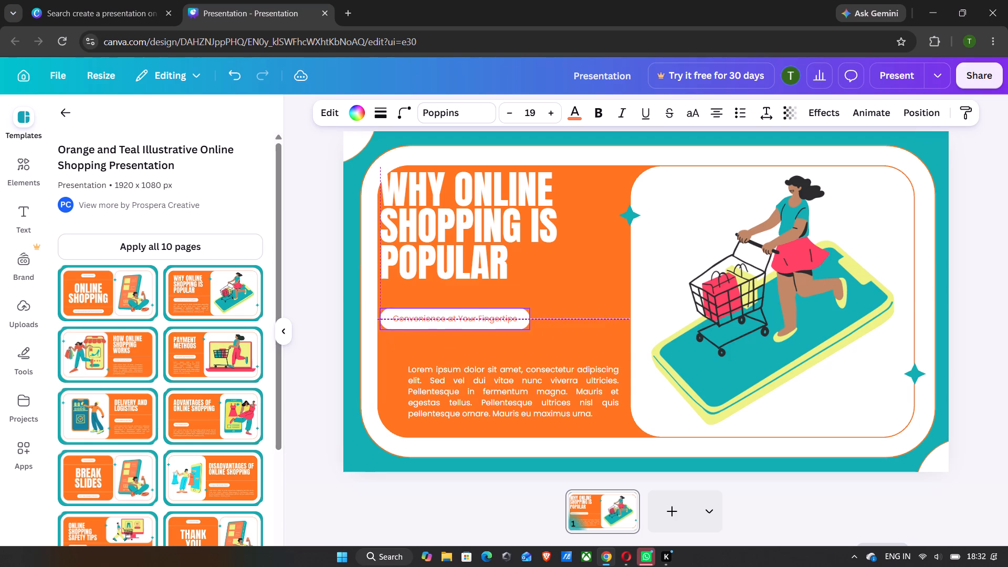
drag(395, 317, 395, 300)
Move the placeholder paragraph up and left so it sits just beneath the divider line in the orange panel.
click(459, 374)
drag(459, 374, 438, 339)
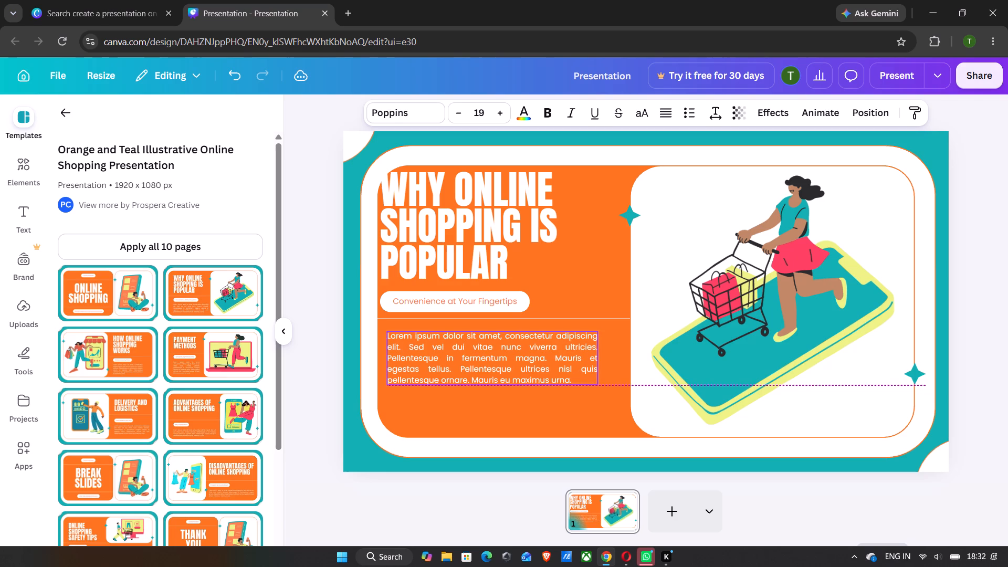
drag(438, 339, 438, 337)
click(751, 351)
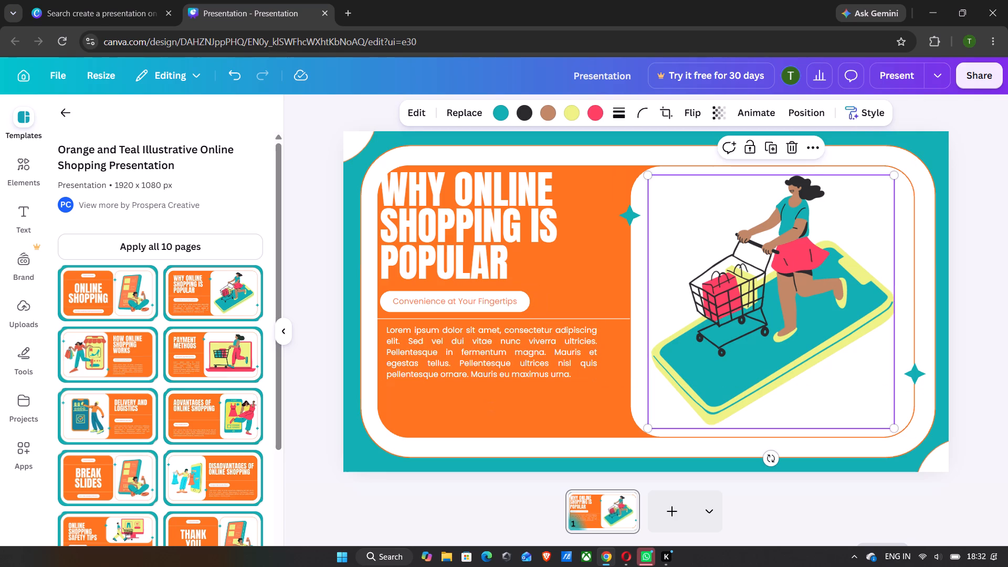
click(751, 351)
Replace the placeholder paragraph with "It is popular because of the income is much better than the offline".
click(566, 346)
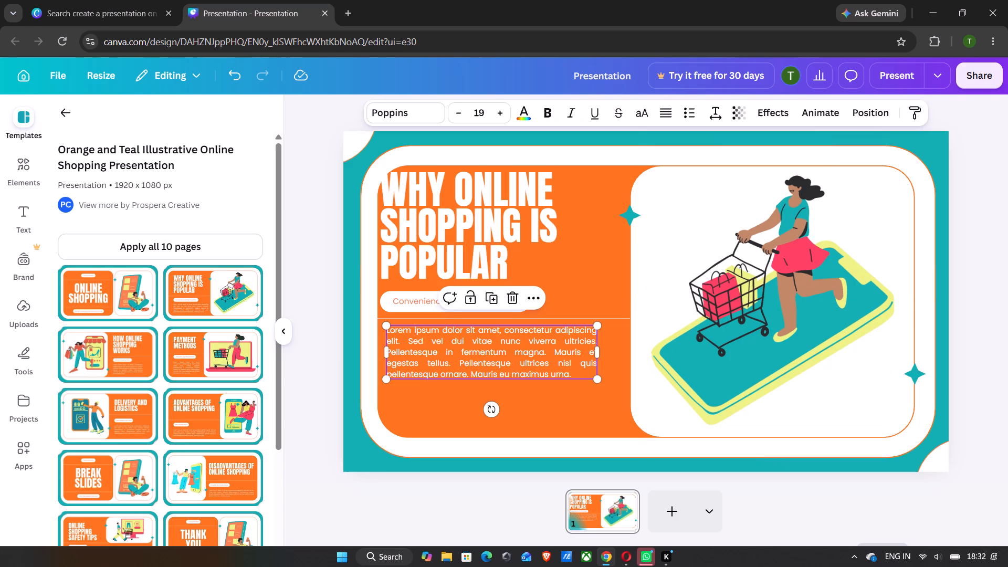
text(kkkk)
click(519, 348)
text(ns)
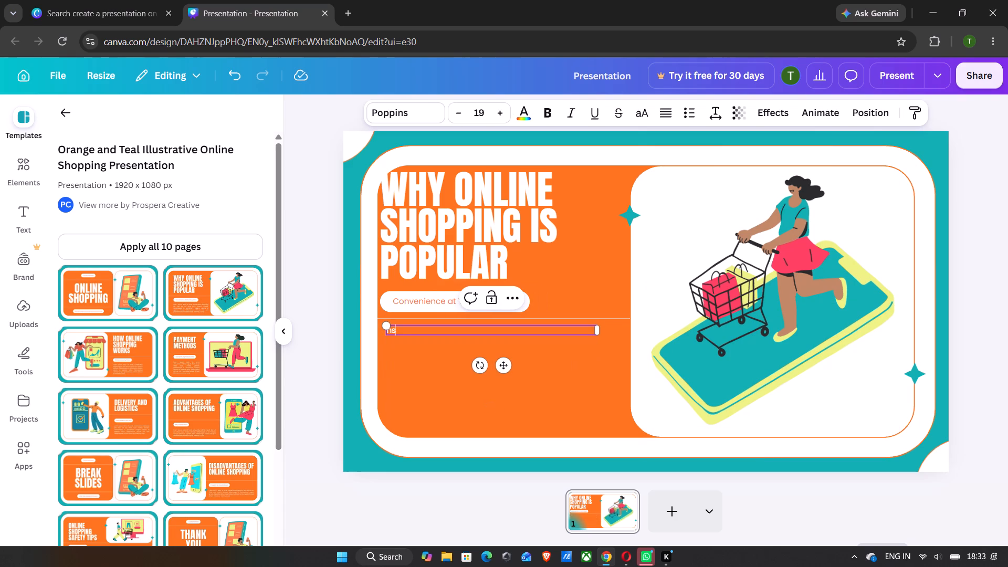
key(equal)
key(BackSpace)
key(BackSpace)
key(BackSpace)
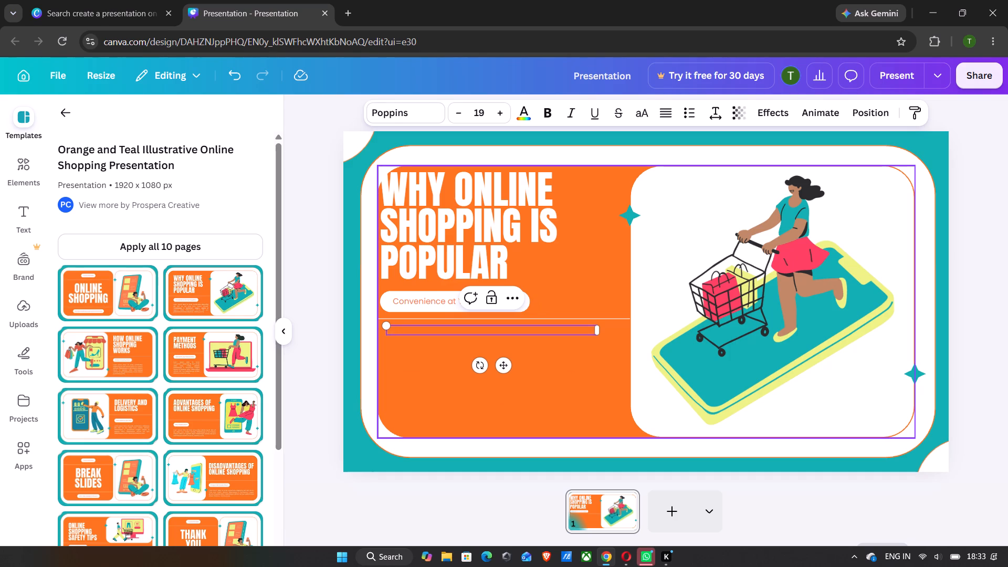
text(It)
key(space)
text(is popular because of the income is m)
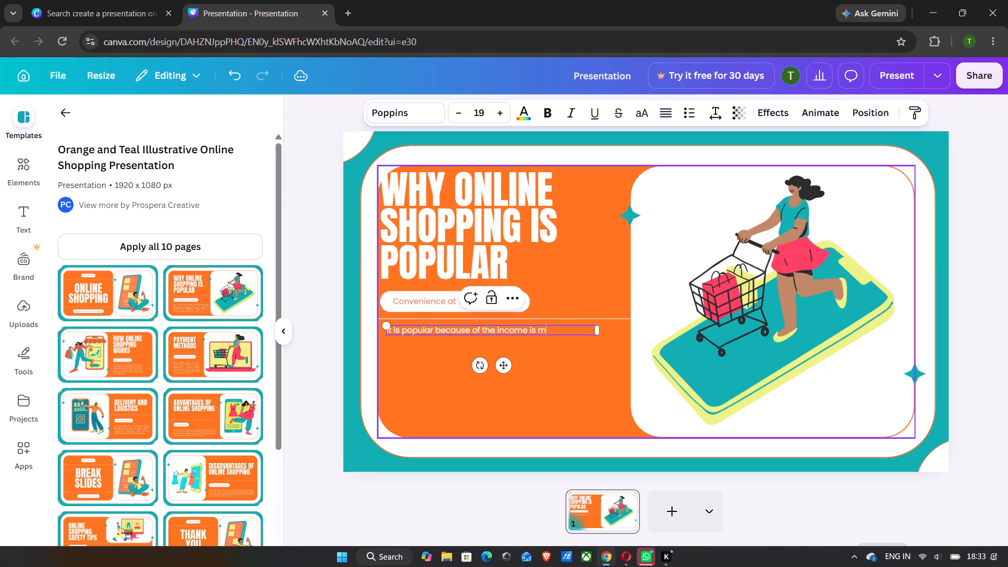
text(uch)
key(space)
text(better than the)
key(space)
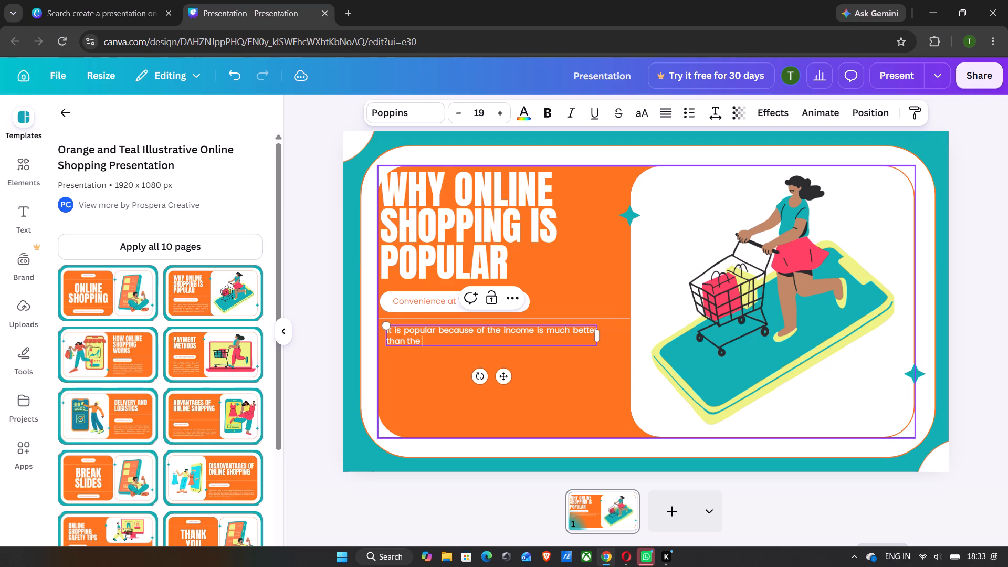
text(offline)
key(space)
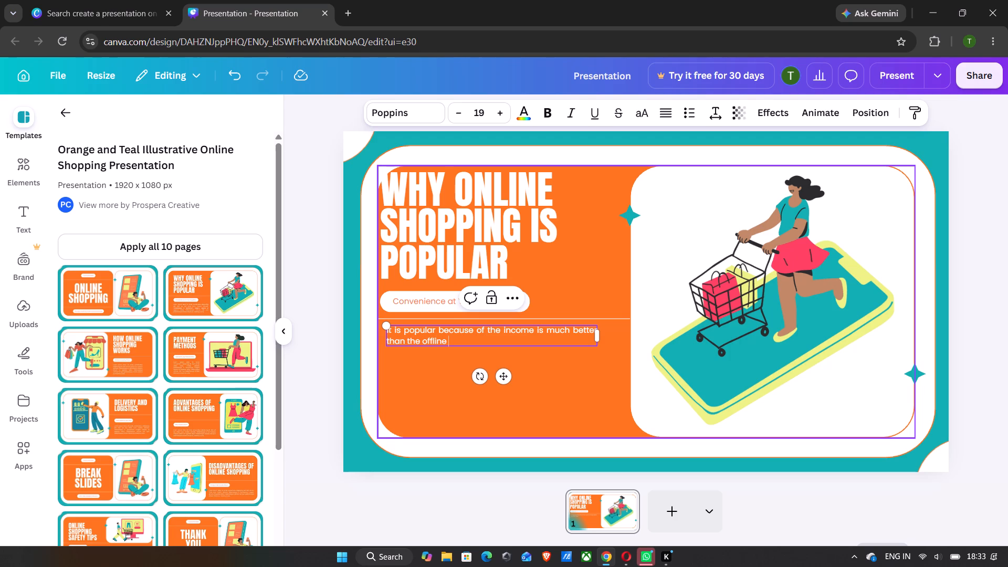
Continue the paragraph with "because people can receive parccel in their home".
text(becaauaa)
key(BackSpace)
key(s)
key(BackSpace)
key(BackSpace)
key(BackSpace)
key(BackSpace)
key(s)
key(BackSpace)
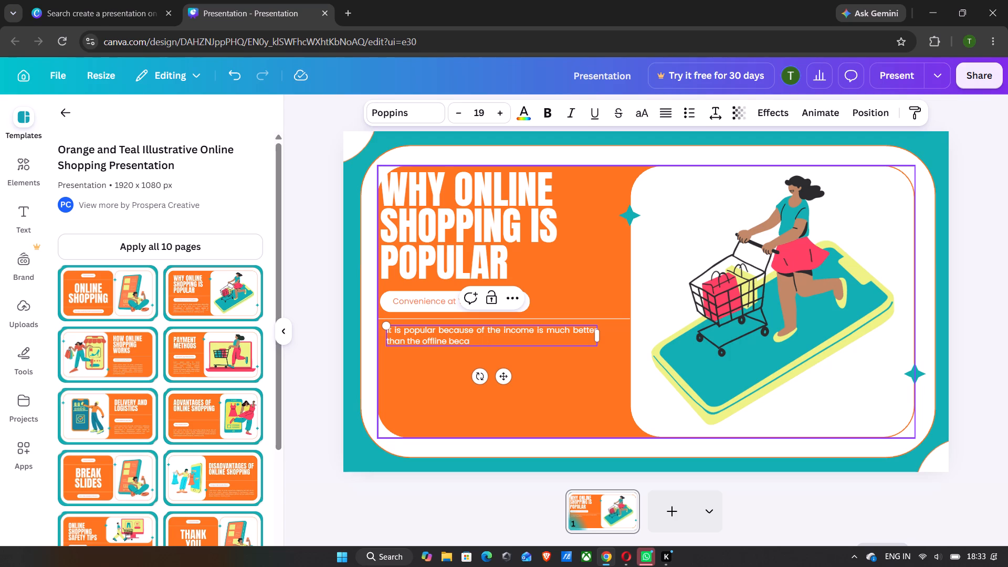
text(use people can)
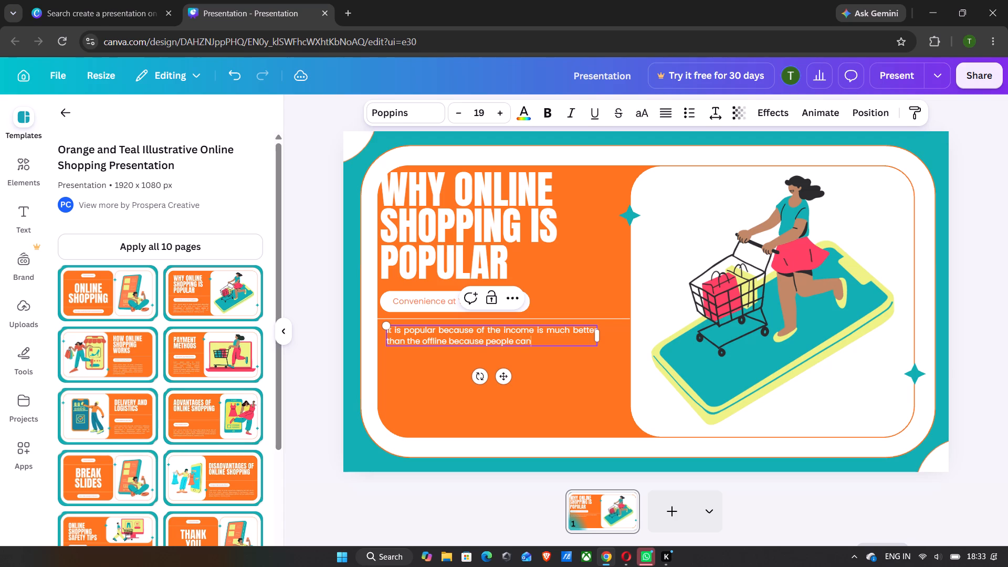
key(space)
text(receive parccel)
key(space)
text(th)
key(BackSpace)
key(BackSpace)
key(BackSpace)
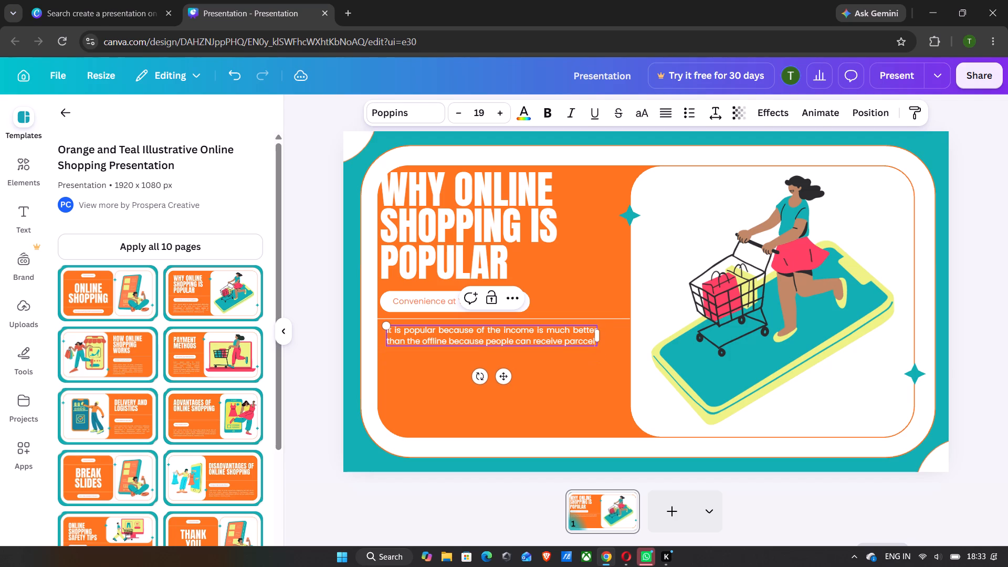
key(space)
text(in)
key(space)
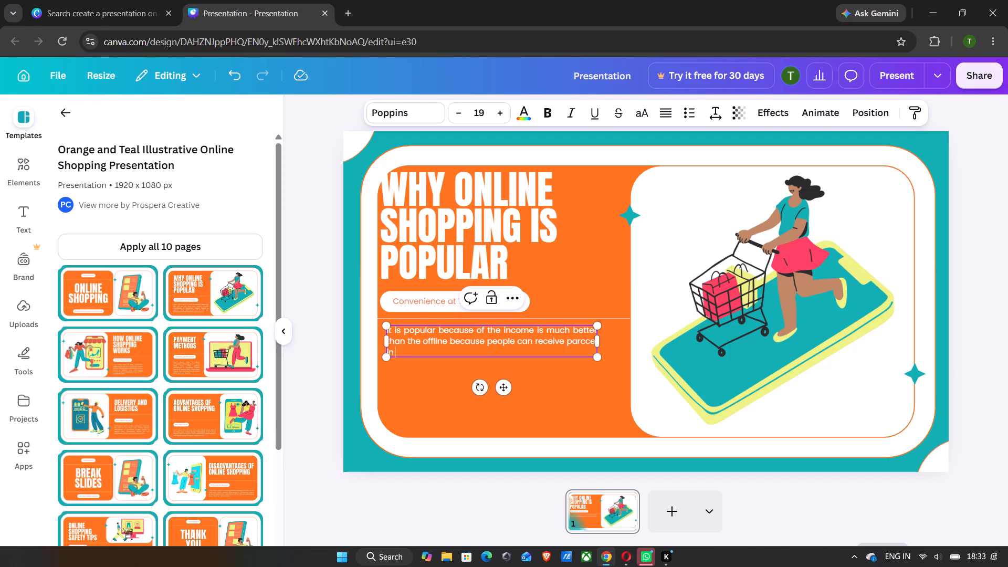
text(their hoem)
key(BackSpace)
key(BackSpace)
text(me)
key(space)
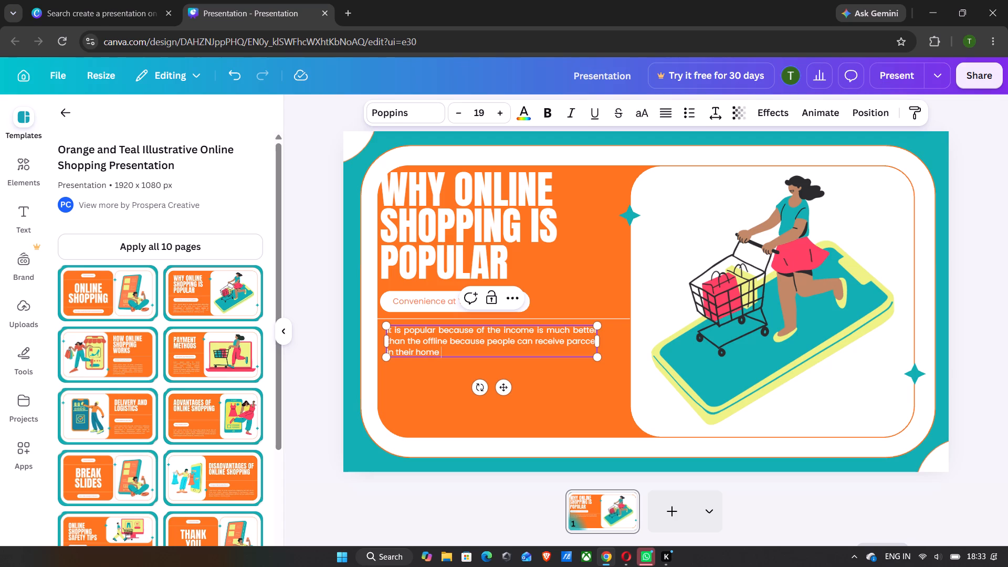
Extend the paragraph with "and can return easily also because it is so reliable".
text(and)
key(space)
text(can)
key(space)
text(return easily also)
key(space)
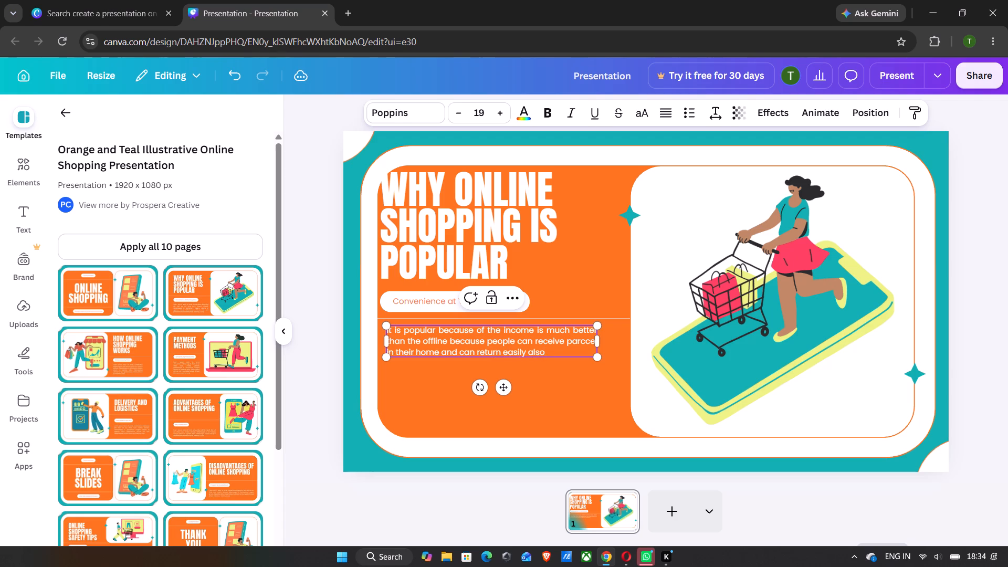
text(because)
key(space)
text(it si)
key(space)
key(BackSpace)
key(BackSpace)
key(BackSpace)
text(is)
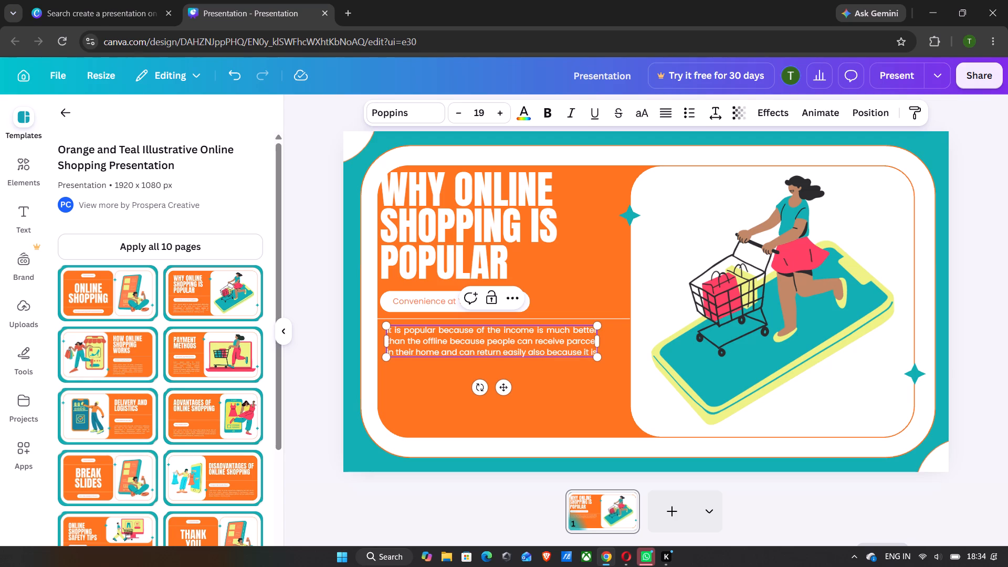
key(space)
text(so)
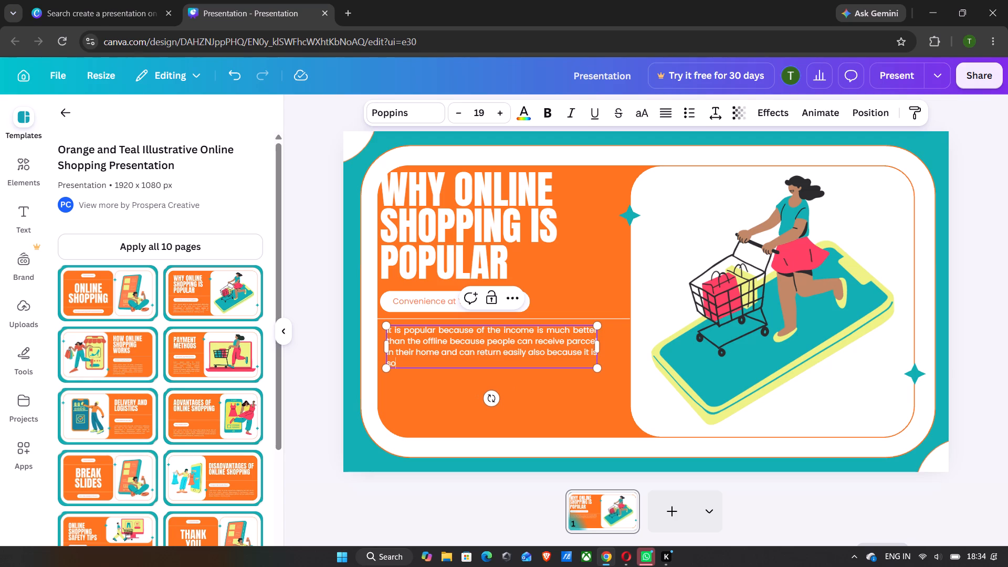
key(space)
text(reliable)
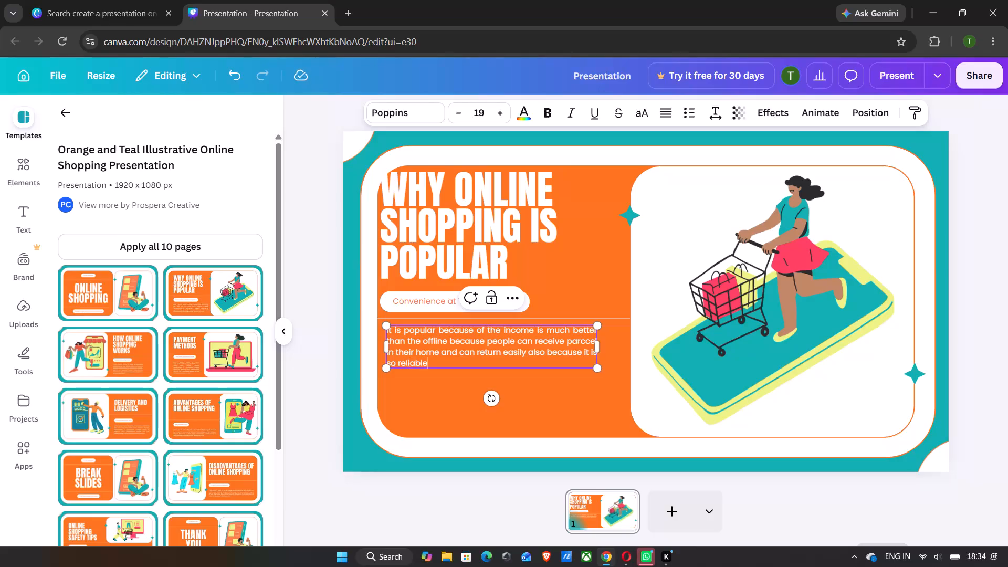
key(space)
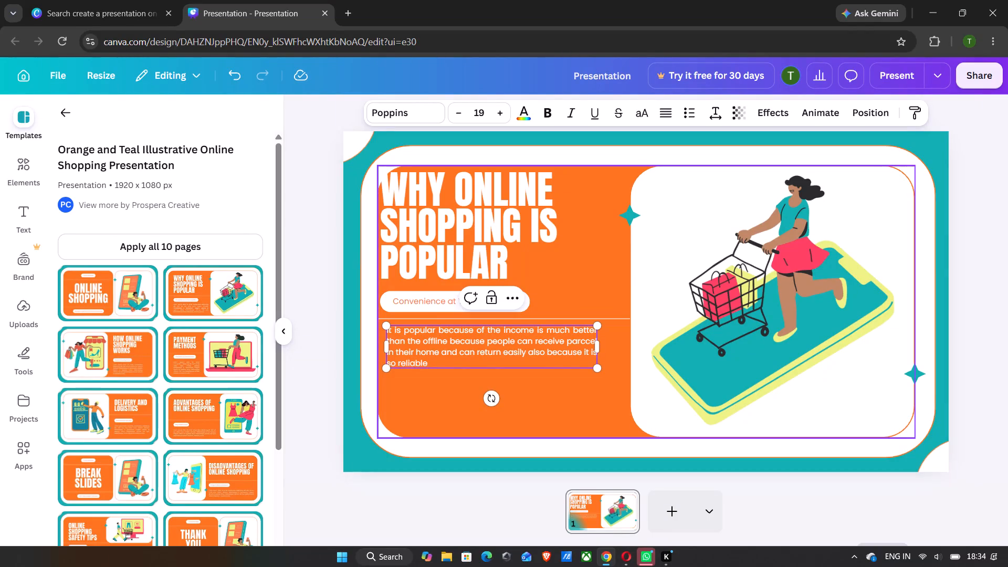
Add the template's "Payment Methods" page to the presentation as a new page.
click(215, 360)
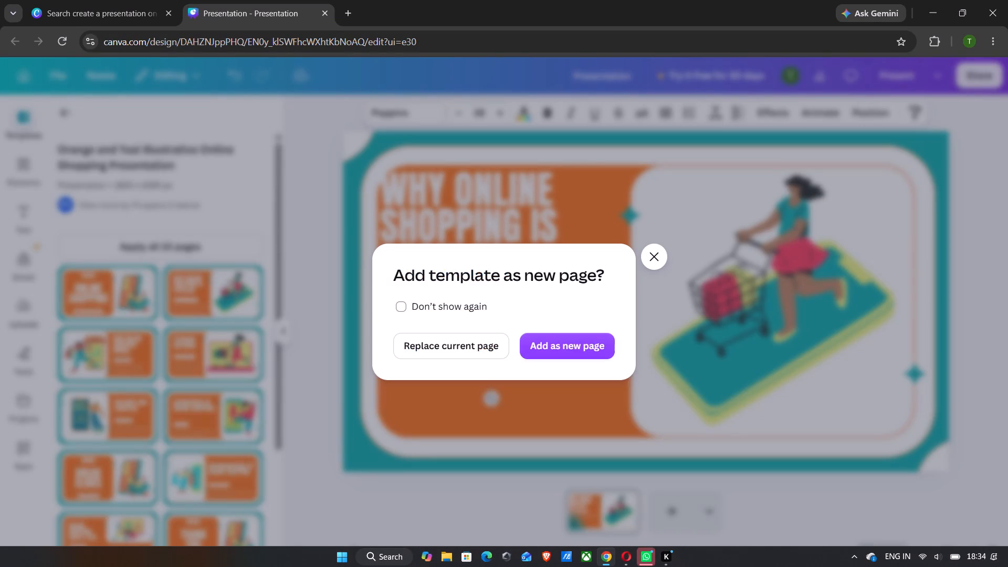
click(563, 348)
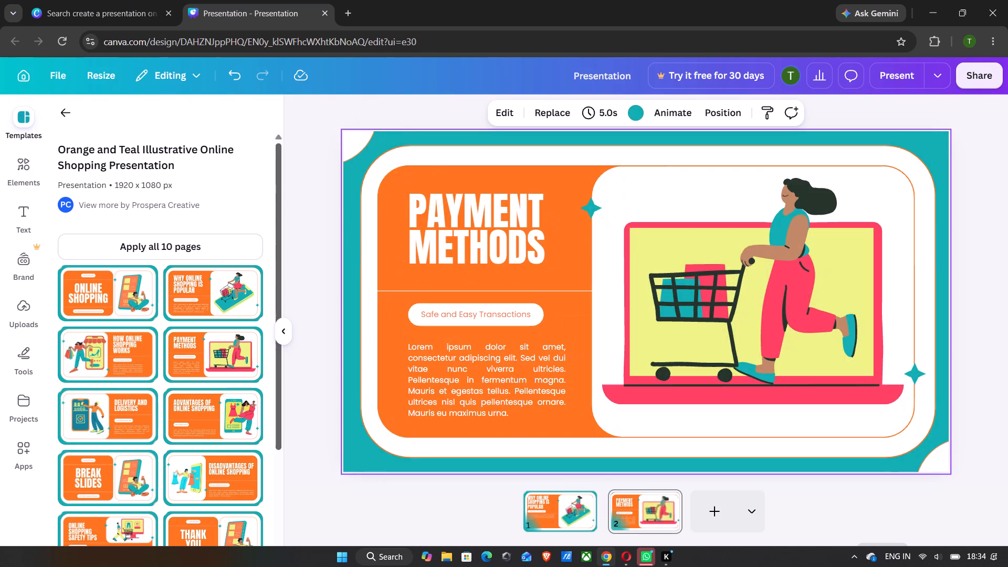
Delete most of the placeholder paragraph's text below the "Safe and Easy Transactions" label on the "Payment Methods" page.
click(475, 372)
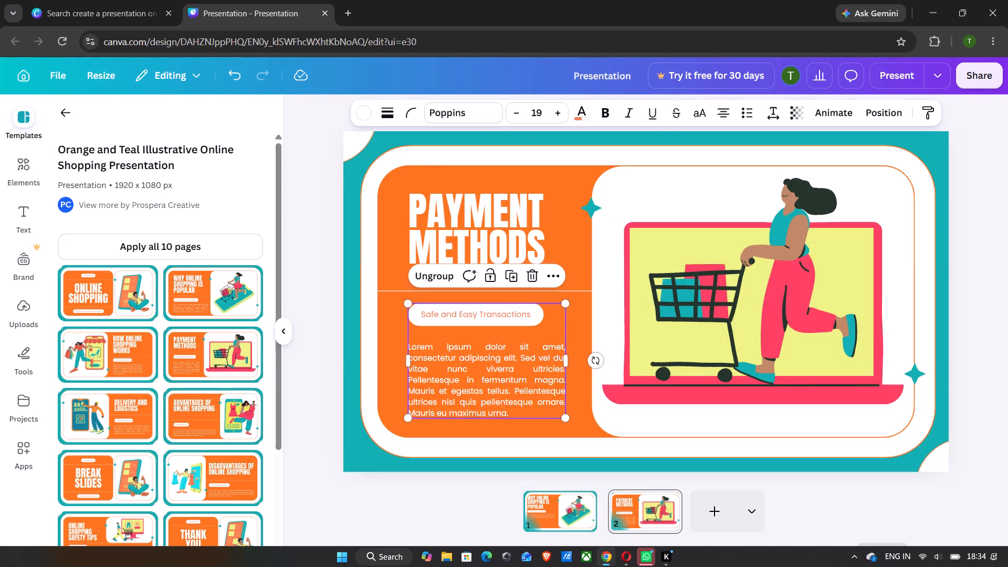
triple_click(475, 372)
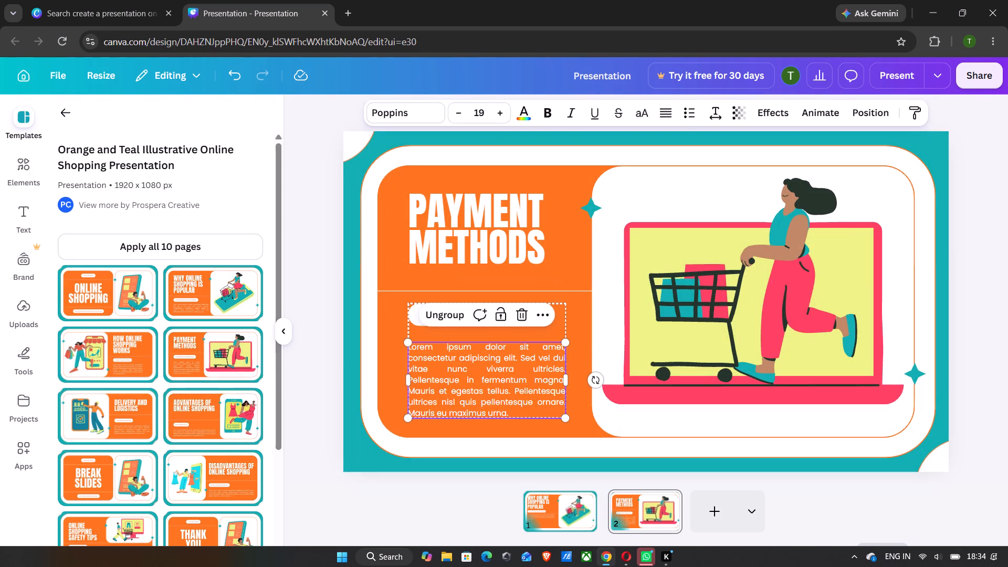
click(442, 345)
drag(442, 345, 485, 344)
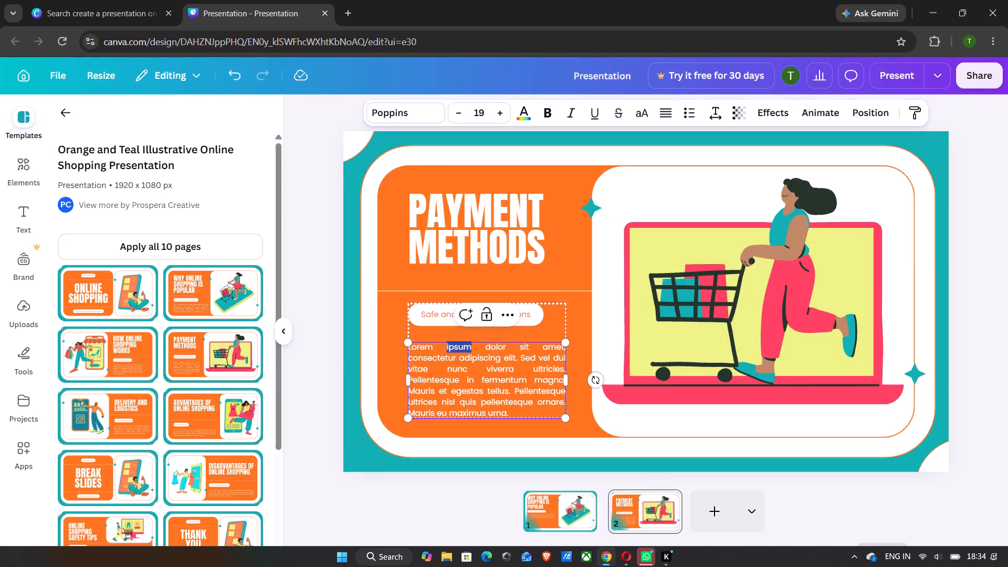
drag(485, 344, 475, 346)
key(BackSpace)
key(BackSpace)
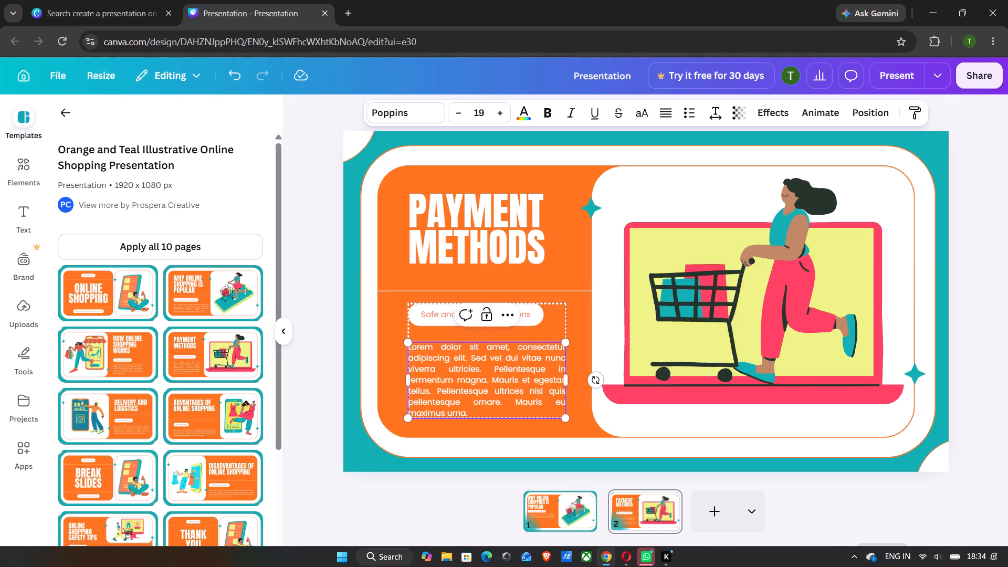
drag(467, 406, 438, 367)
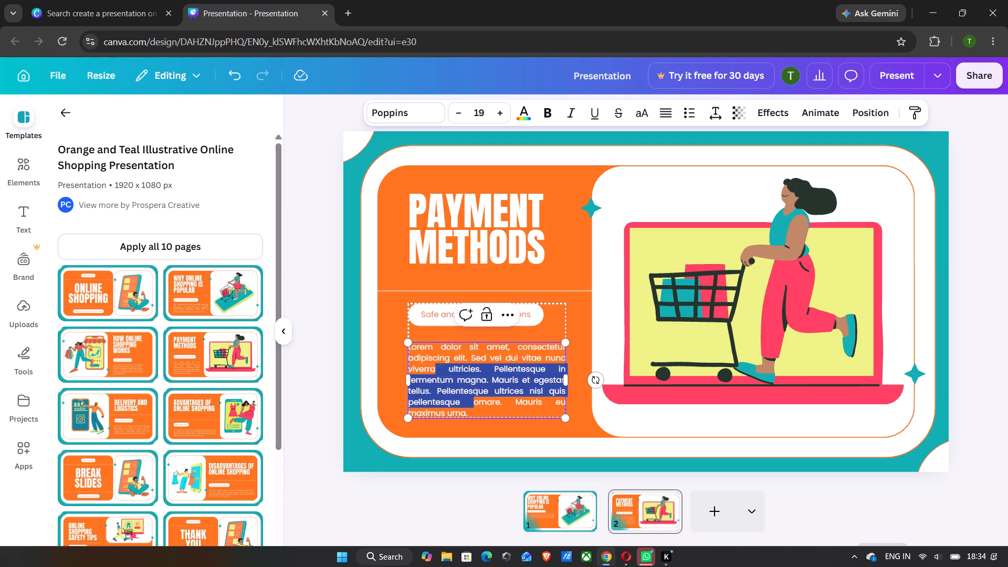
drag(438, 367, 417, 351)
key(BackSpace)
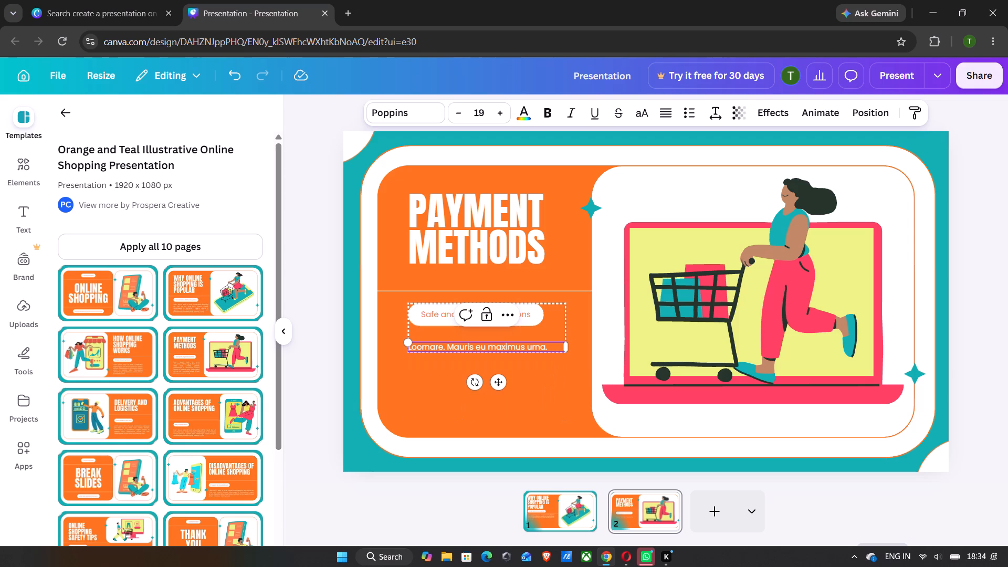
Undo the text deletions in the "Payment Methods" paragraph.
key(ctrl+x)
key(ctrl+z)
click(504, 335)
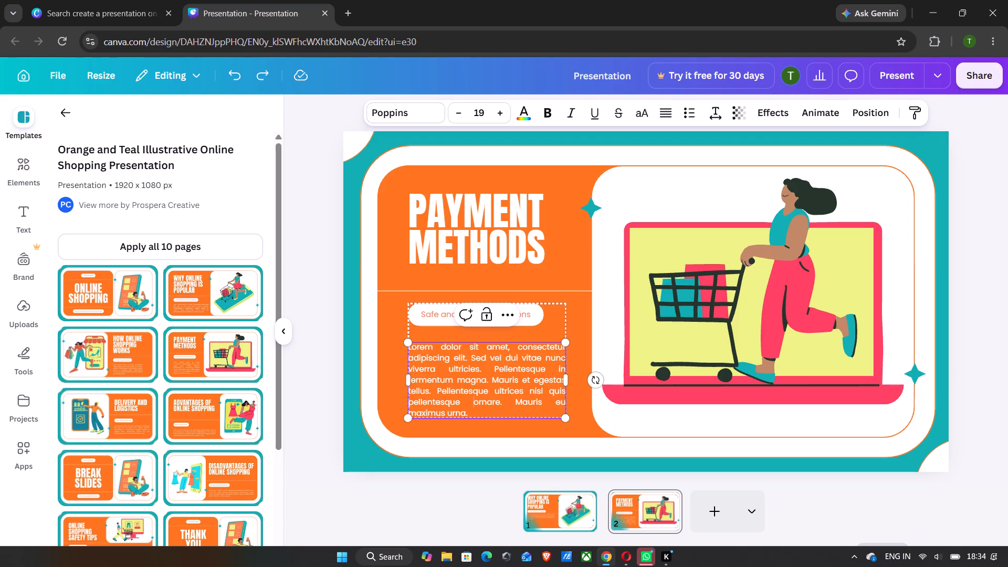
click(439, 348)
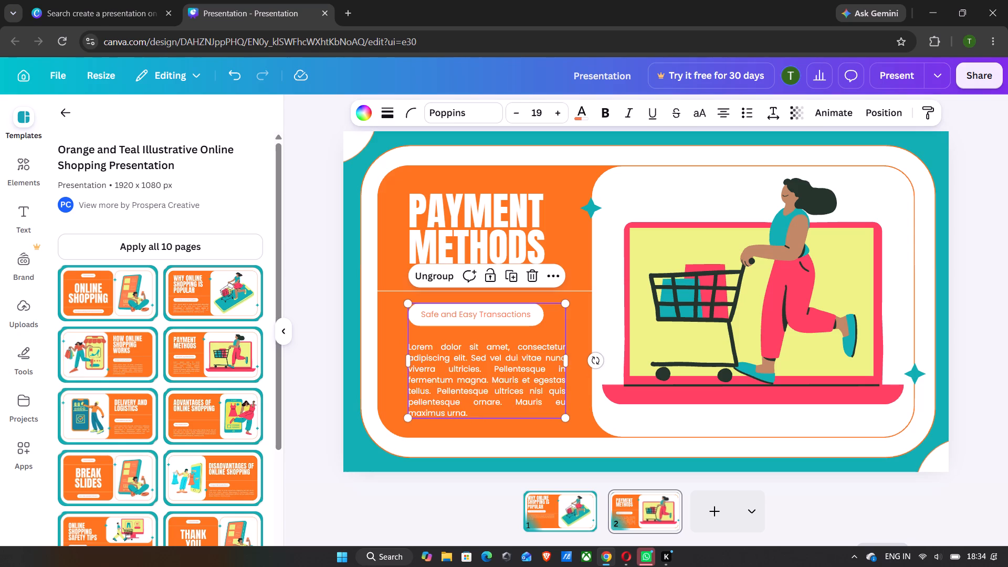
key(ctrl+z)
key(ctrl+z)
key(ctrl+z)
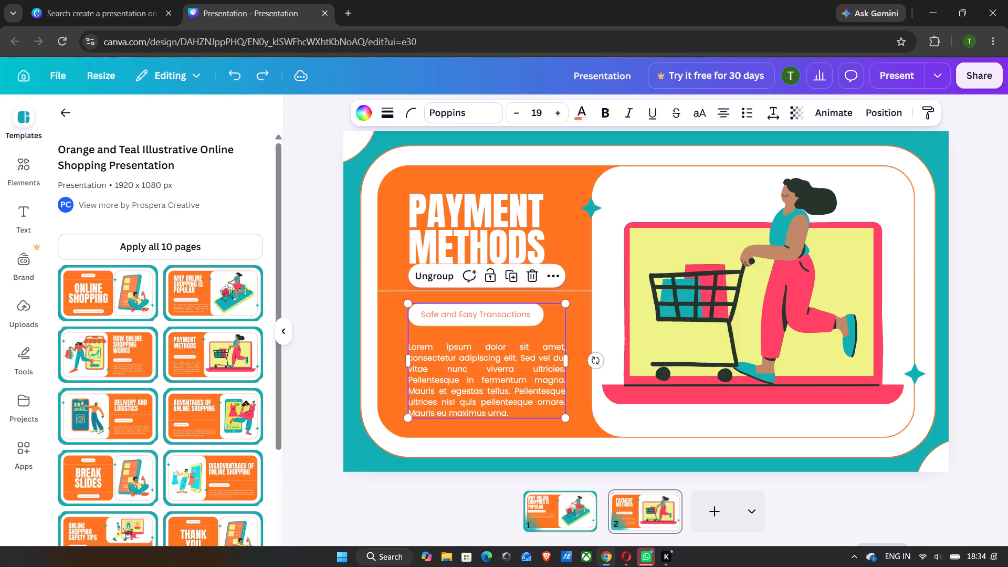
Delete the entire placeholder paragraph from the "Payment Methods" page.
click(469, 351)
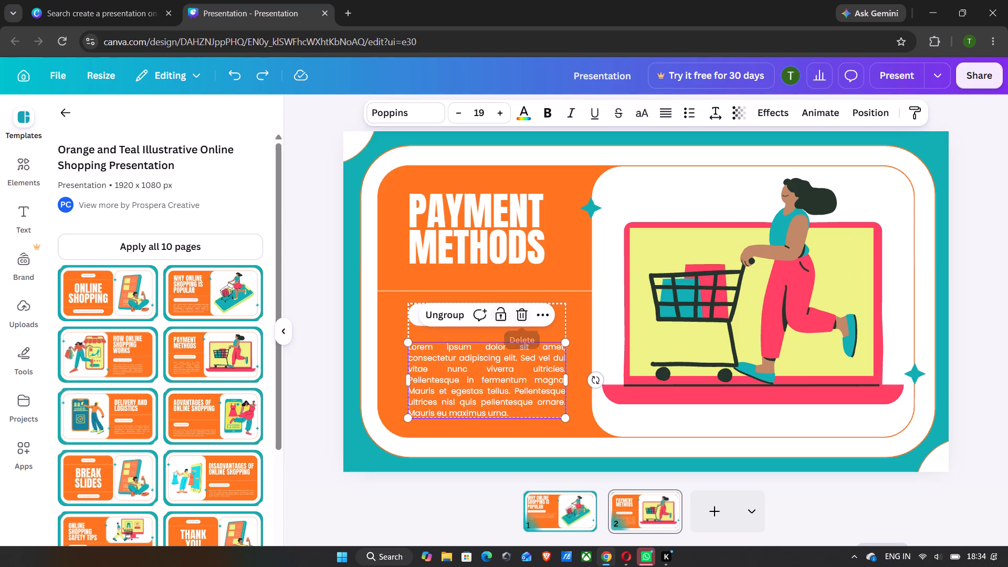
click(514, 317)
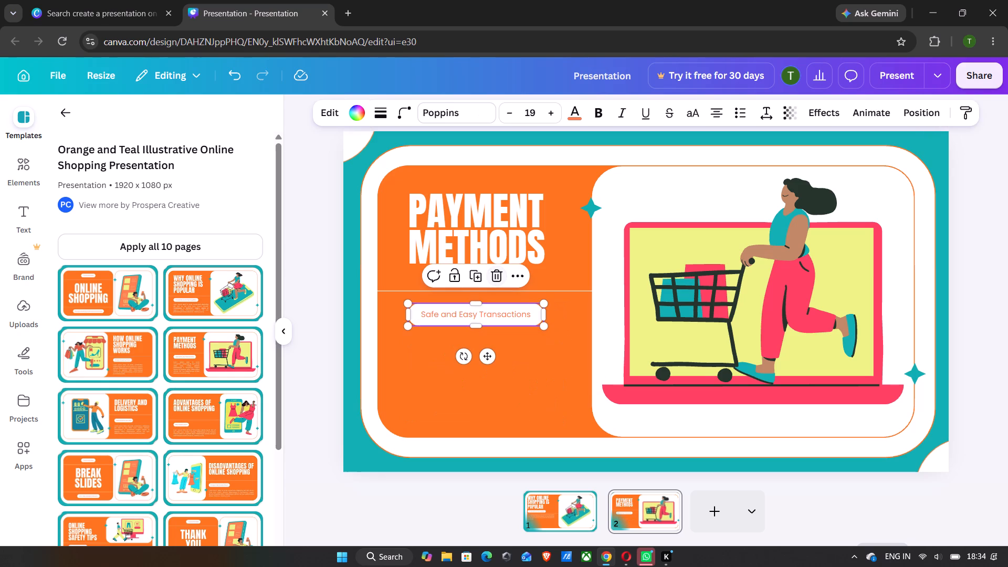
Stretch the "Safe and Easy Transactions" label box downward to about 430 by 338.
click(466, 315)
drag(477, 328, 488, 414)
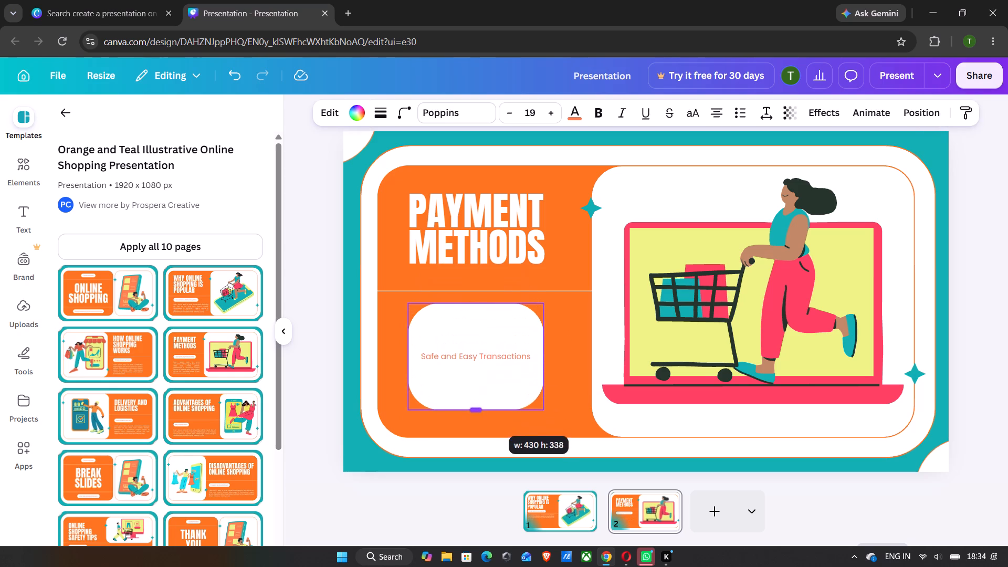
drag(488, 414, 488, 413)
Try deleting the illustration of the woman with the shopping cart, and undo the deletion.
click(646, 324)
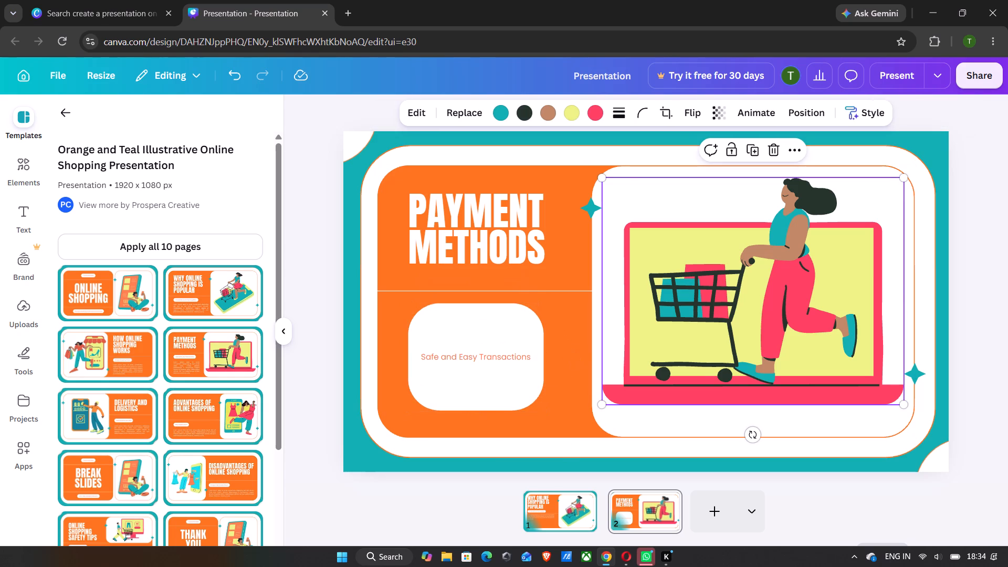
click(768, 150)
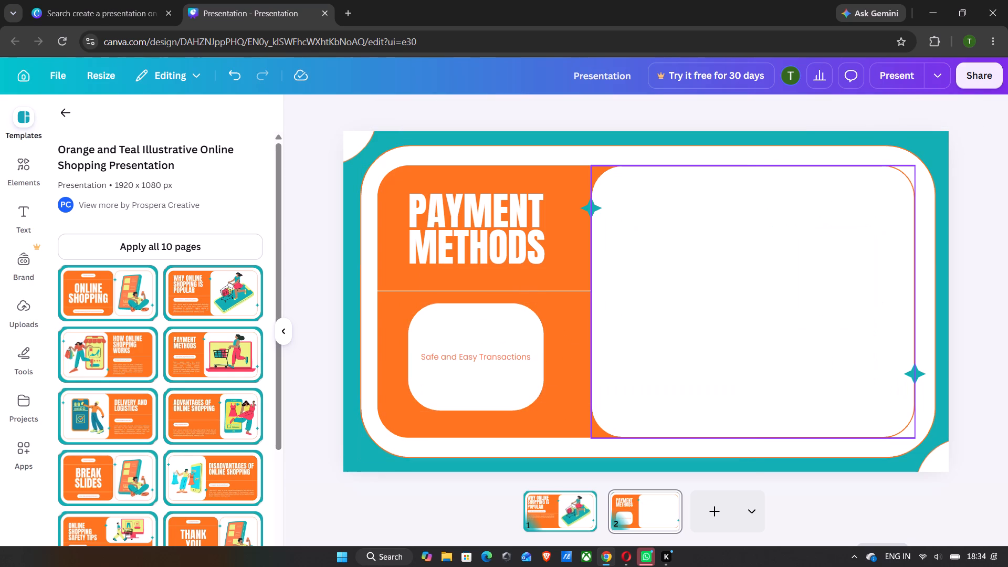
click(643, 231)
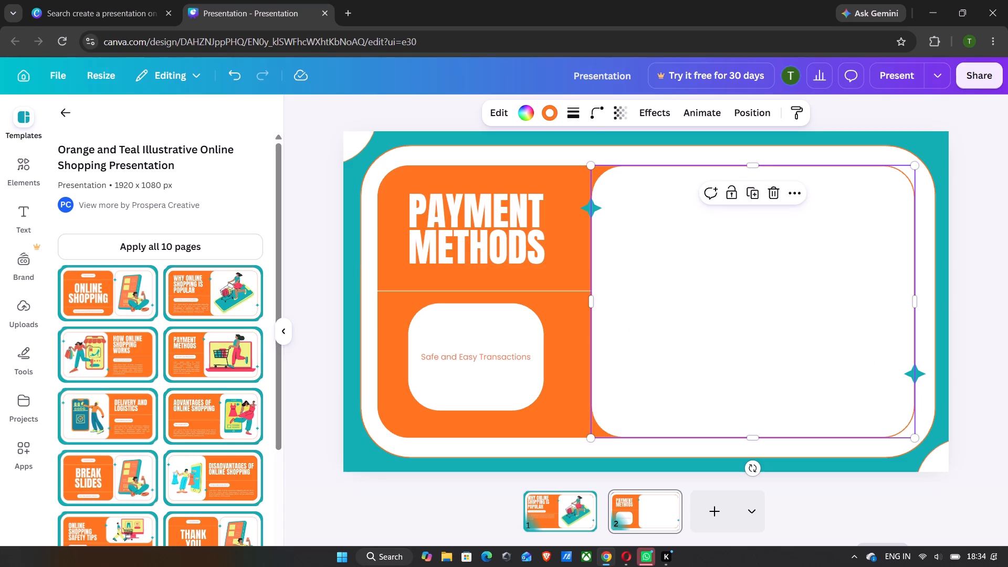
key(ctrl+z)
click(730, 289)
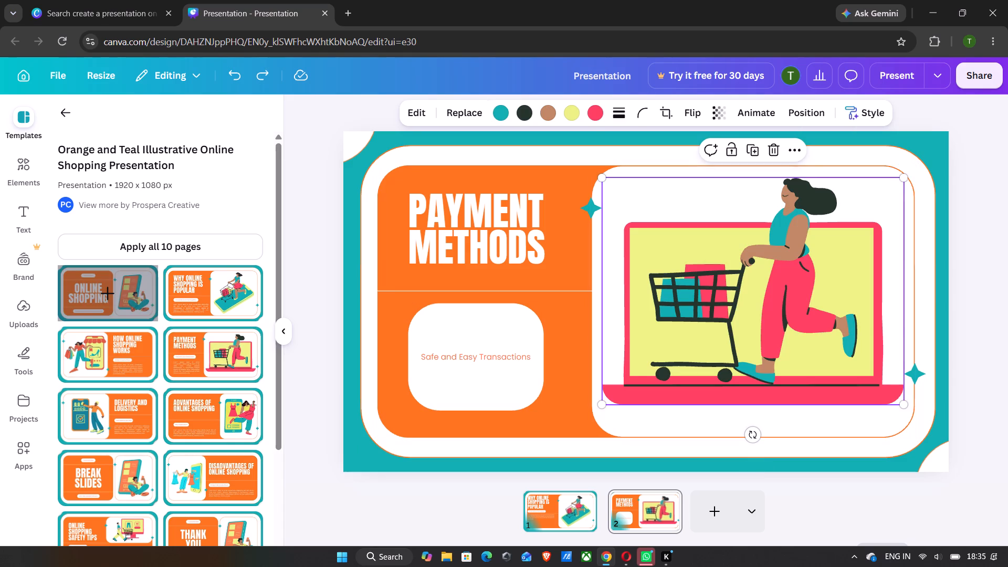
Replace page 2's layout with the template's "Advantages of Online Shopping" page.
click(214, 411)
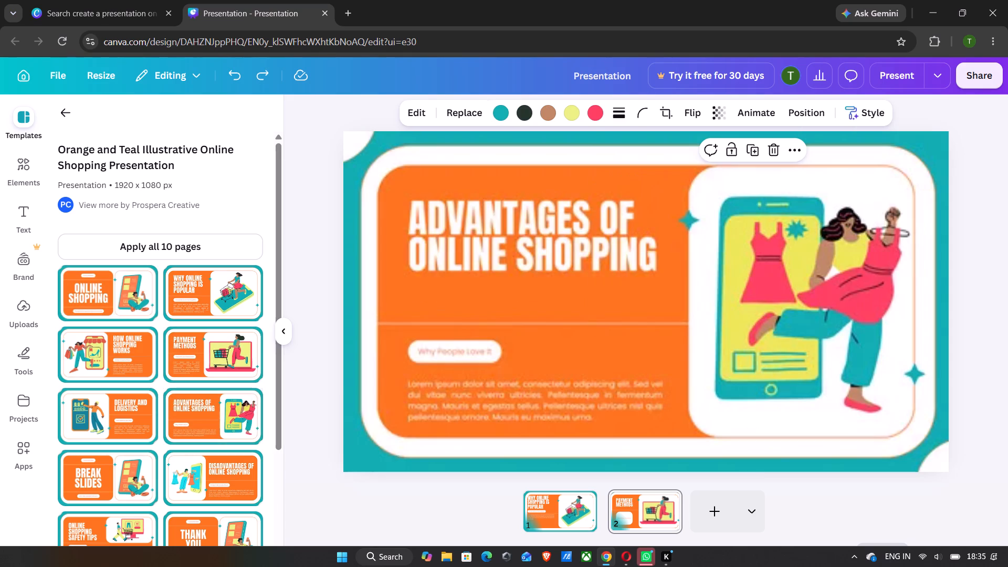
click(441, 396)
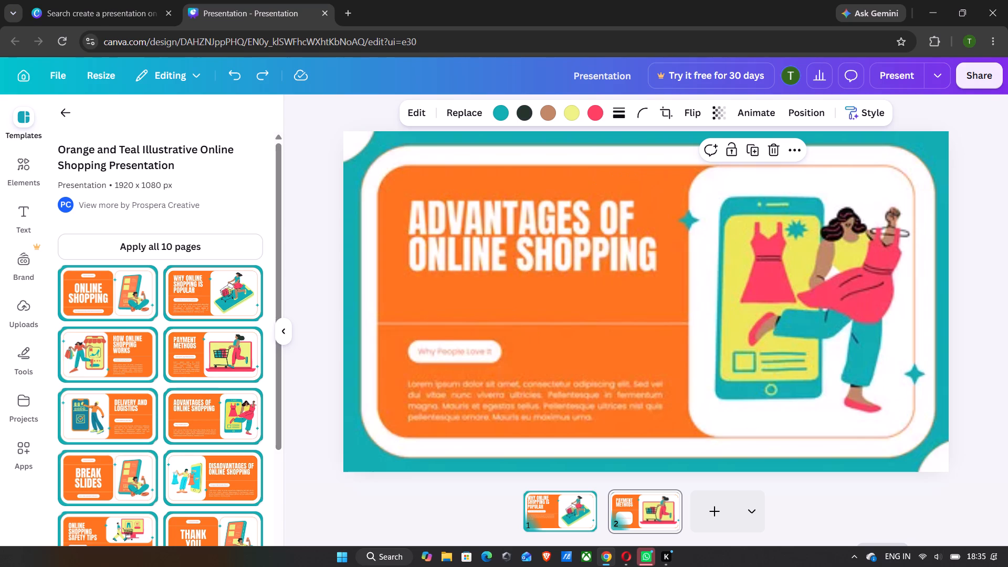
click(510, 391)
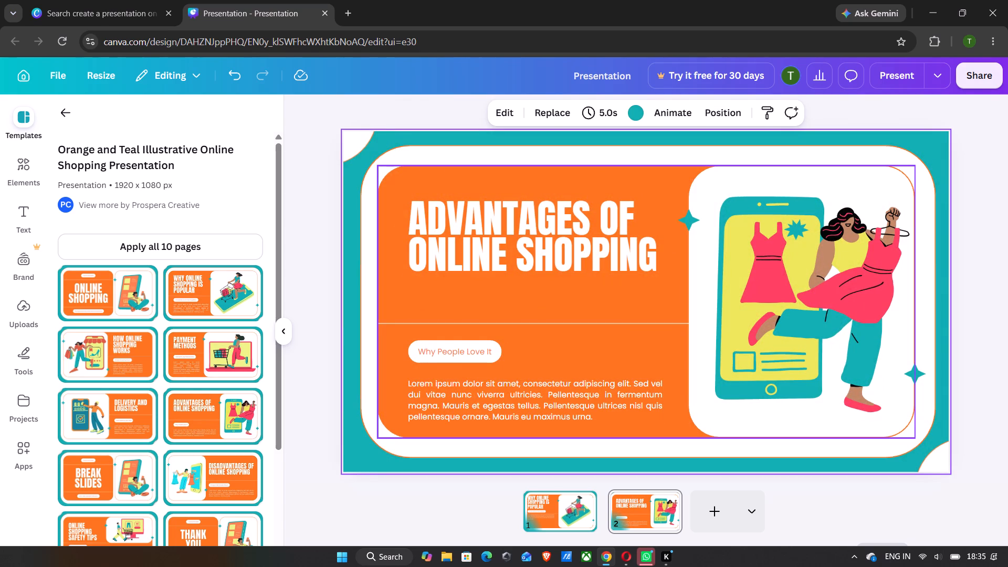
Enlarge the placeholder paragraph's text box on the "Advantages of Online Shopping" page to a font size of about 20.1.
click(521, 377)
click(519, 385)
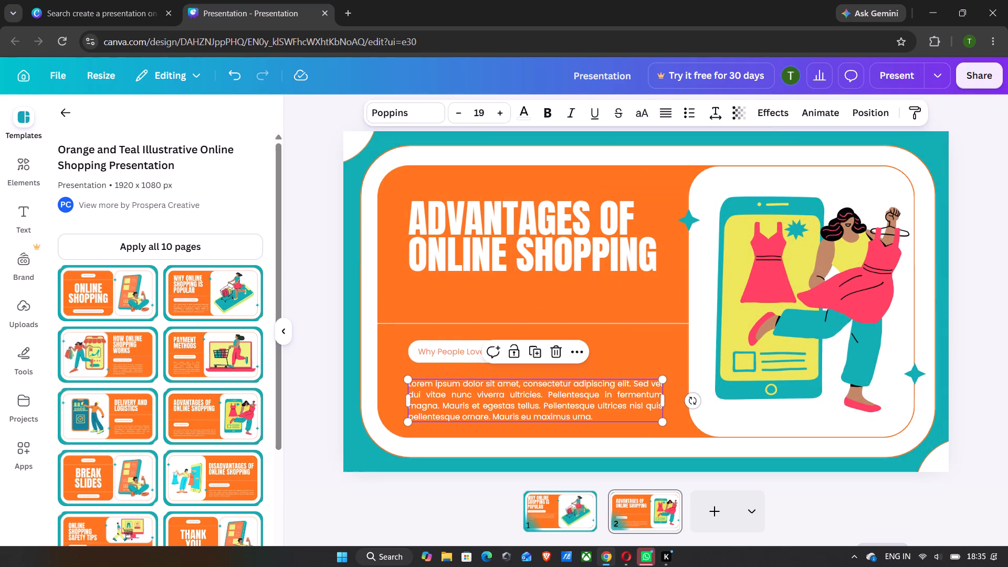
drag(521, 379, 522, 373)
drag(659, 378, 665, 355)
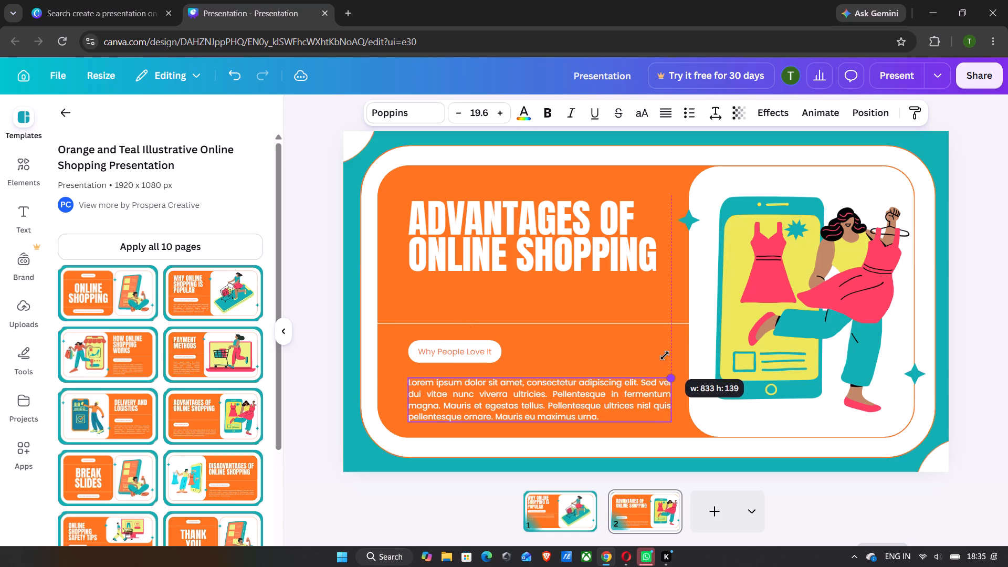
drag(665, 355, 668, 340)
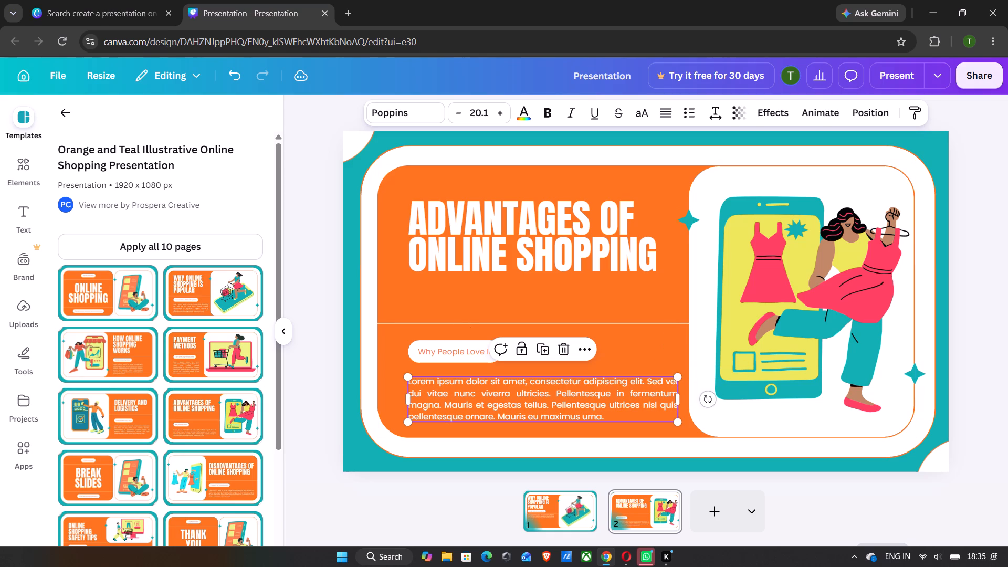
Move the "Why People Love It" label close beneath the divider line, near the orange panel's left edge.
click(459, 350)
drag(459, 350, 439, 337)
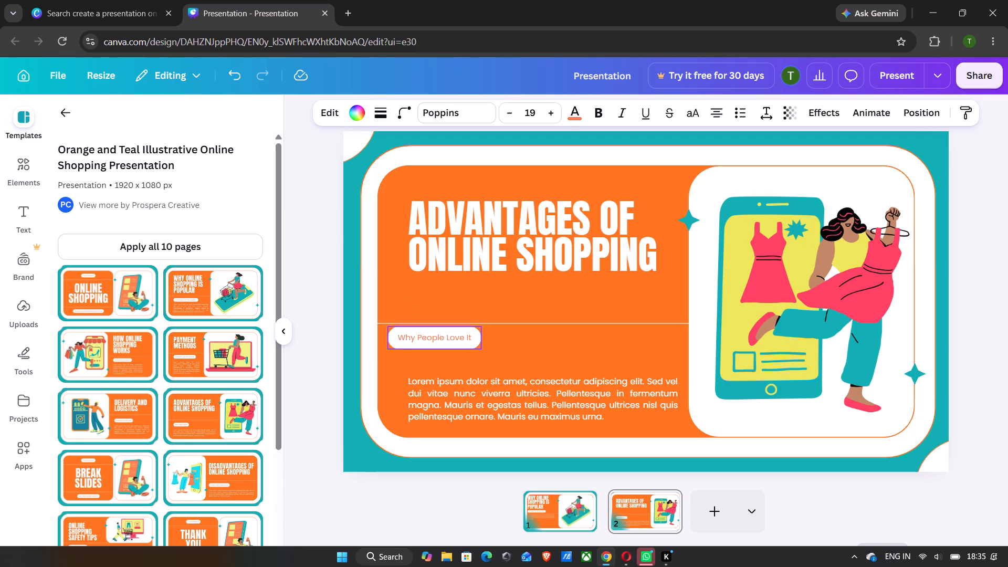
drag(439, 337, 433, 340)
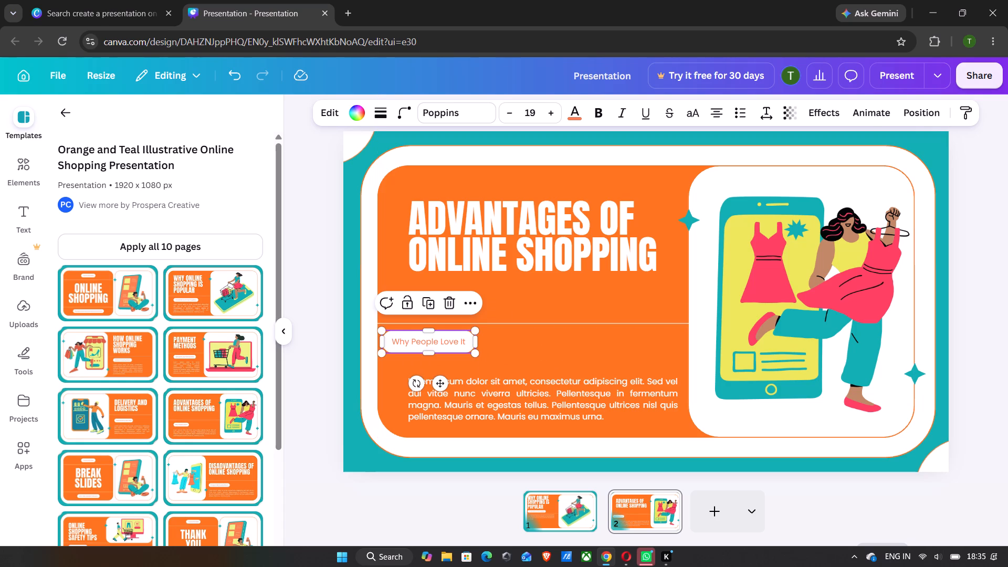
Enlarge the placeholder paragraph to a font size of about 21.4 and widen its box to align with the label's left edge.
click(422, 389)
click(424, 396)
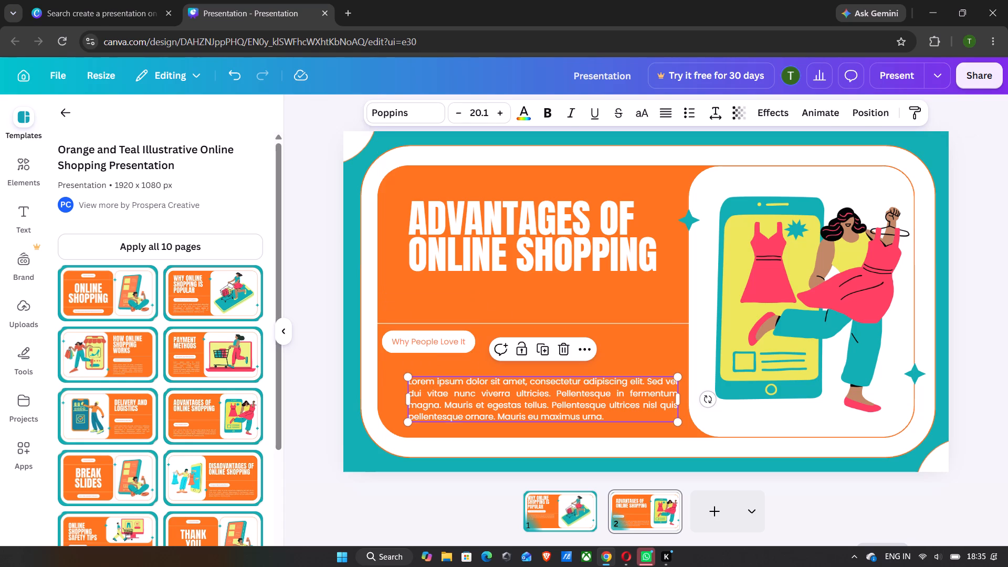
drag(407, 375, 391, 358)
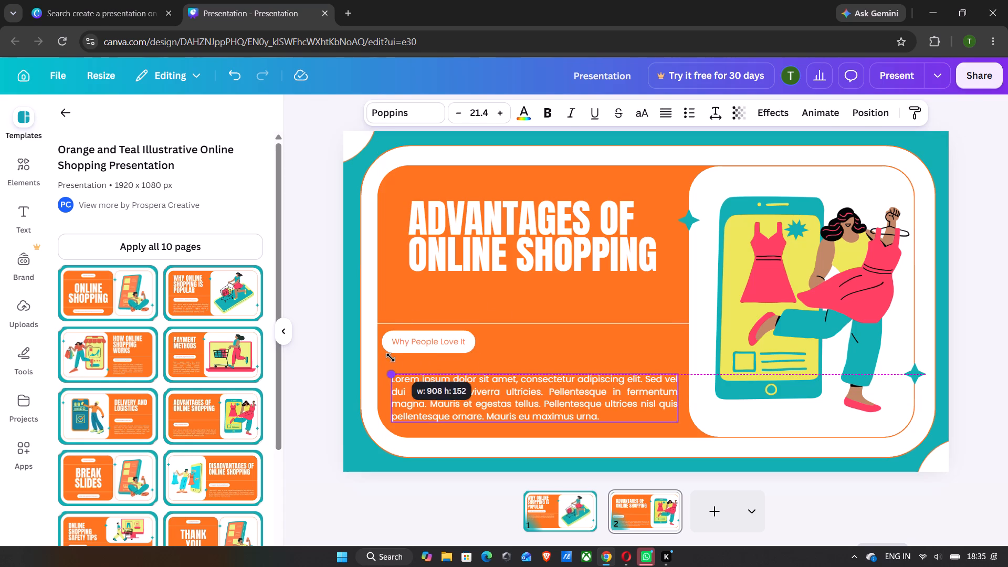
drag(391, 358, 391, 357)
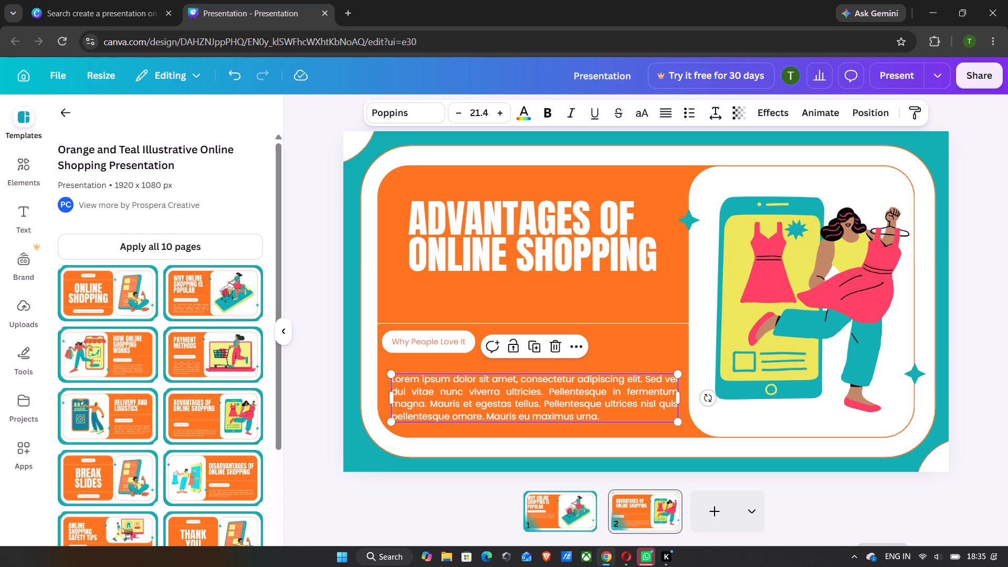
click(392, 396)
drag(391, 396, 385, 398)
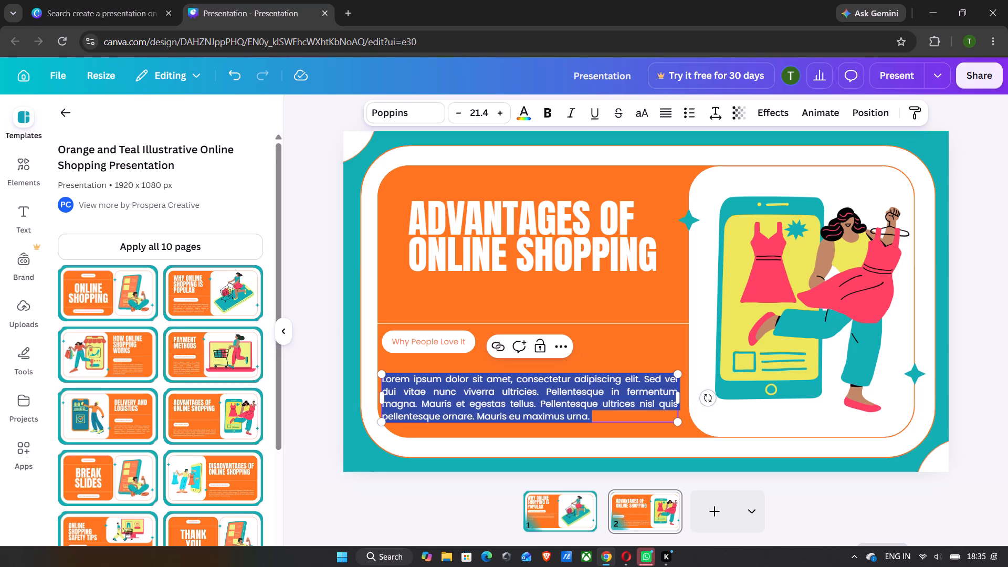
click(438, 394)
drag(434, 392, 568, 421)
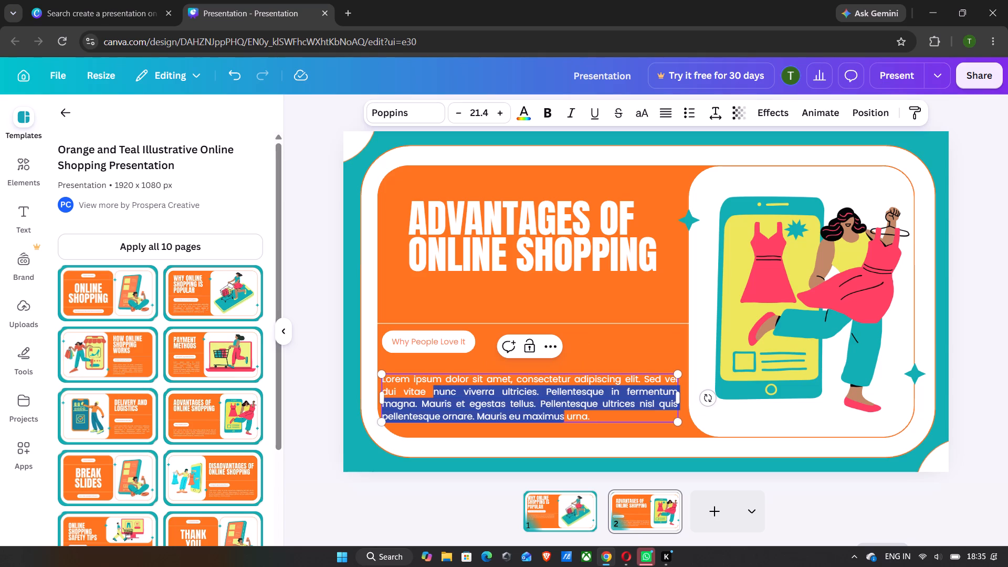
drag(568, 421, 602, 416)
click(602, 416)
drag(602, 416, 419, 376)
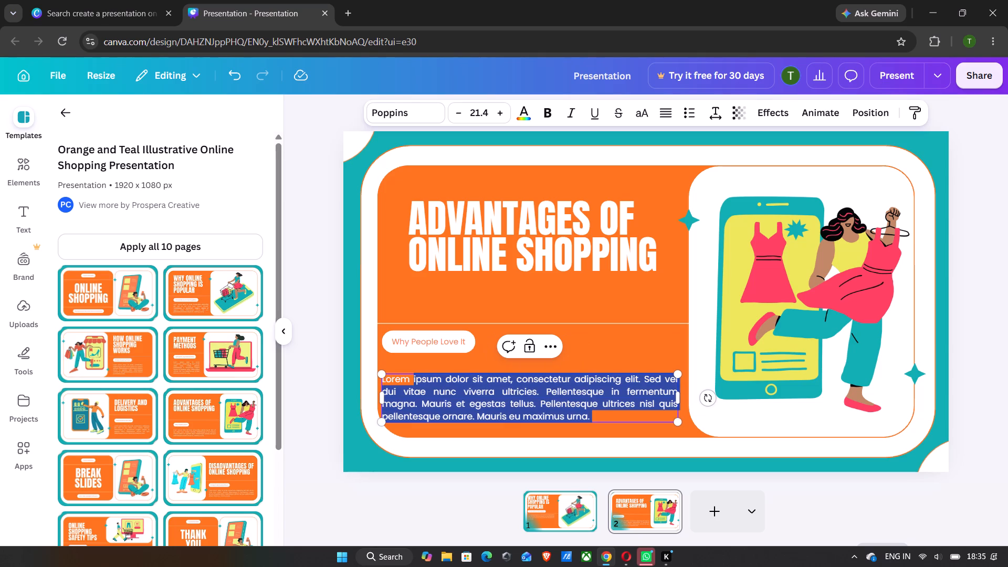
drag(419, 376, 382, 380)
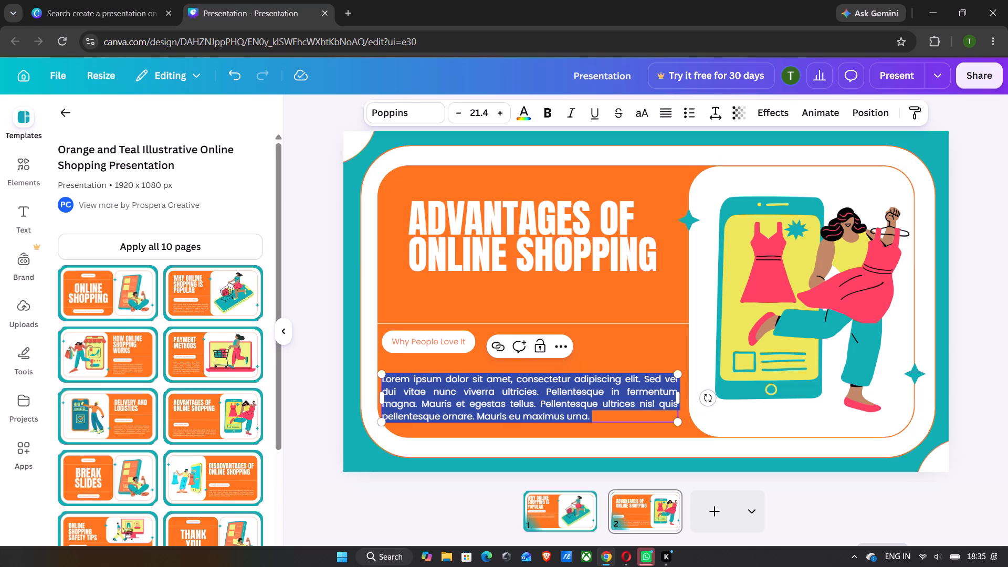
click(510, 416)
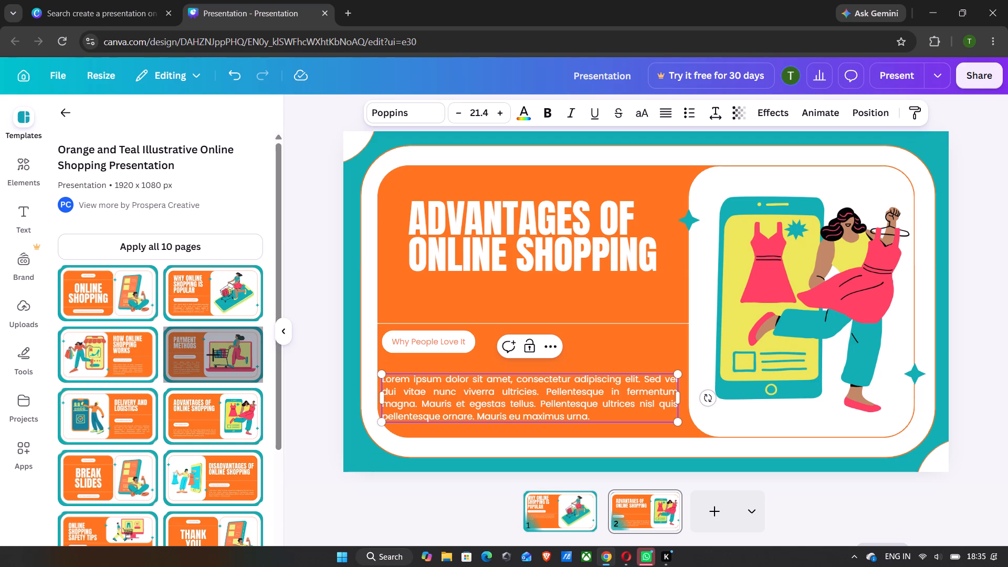
Reapply the template's original "Advantages of Online Shopping" layout to page 2.
click(217, 413)
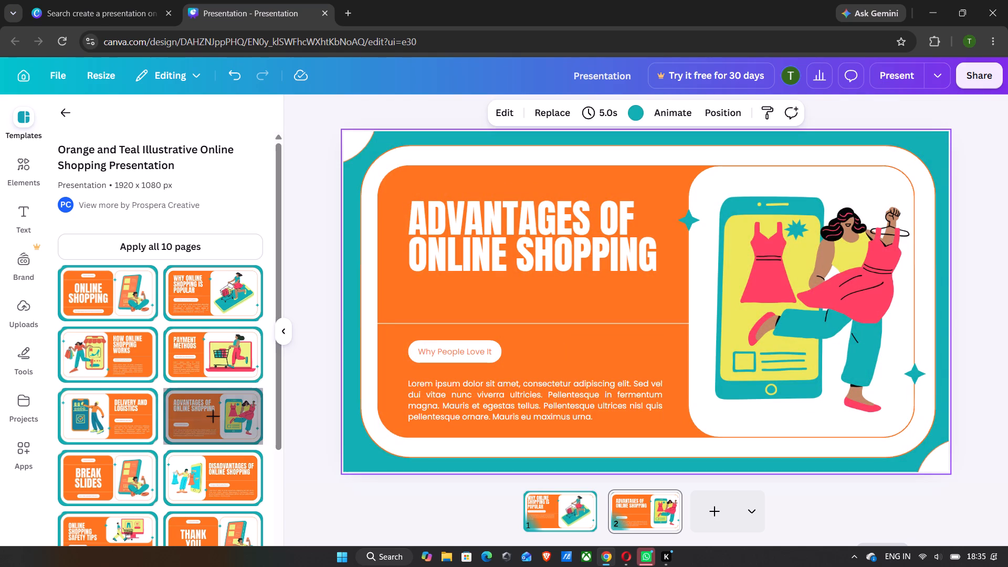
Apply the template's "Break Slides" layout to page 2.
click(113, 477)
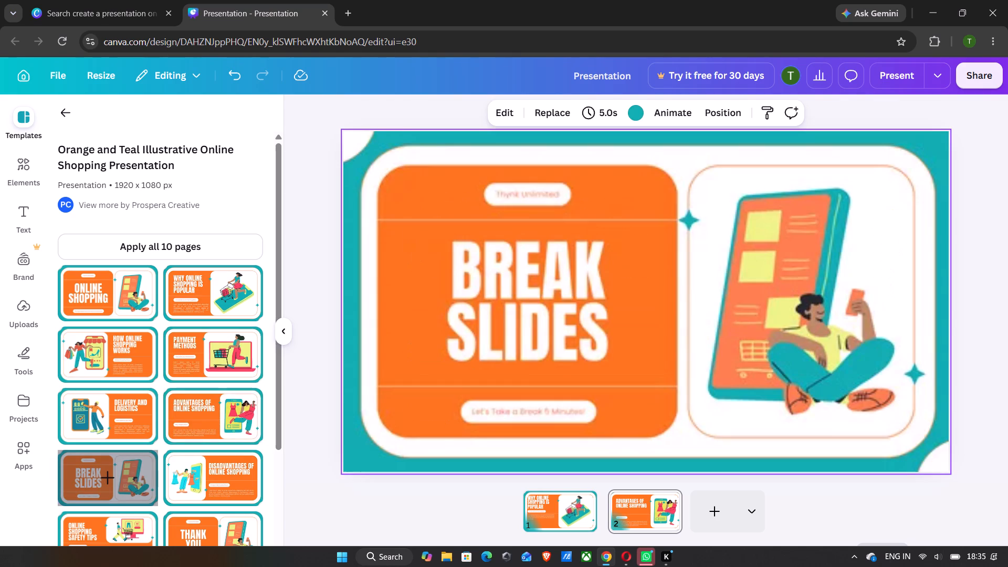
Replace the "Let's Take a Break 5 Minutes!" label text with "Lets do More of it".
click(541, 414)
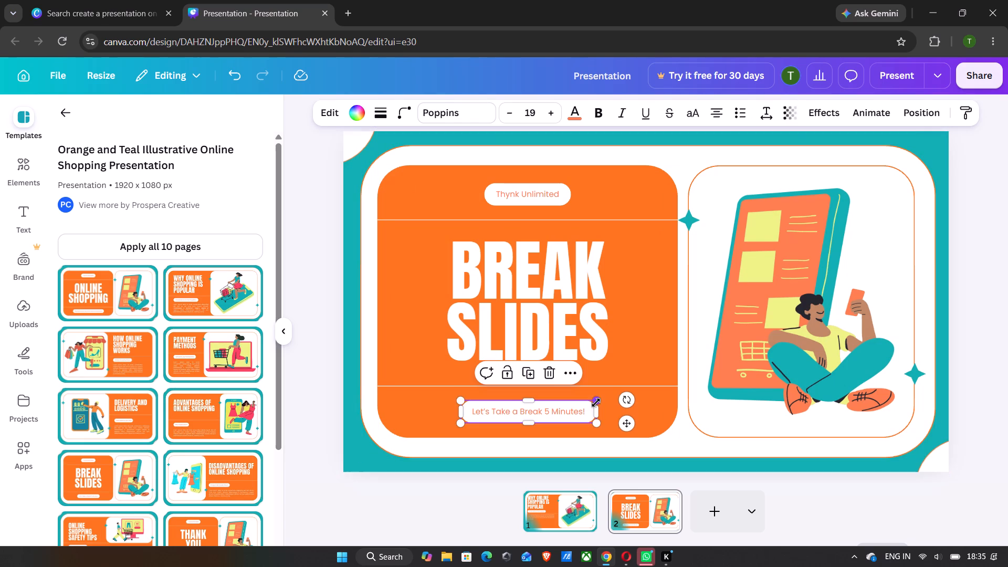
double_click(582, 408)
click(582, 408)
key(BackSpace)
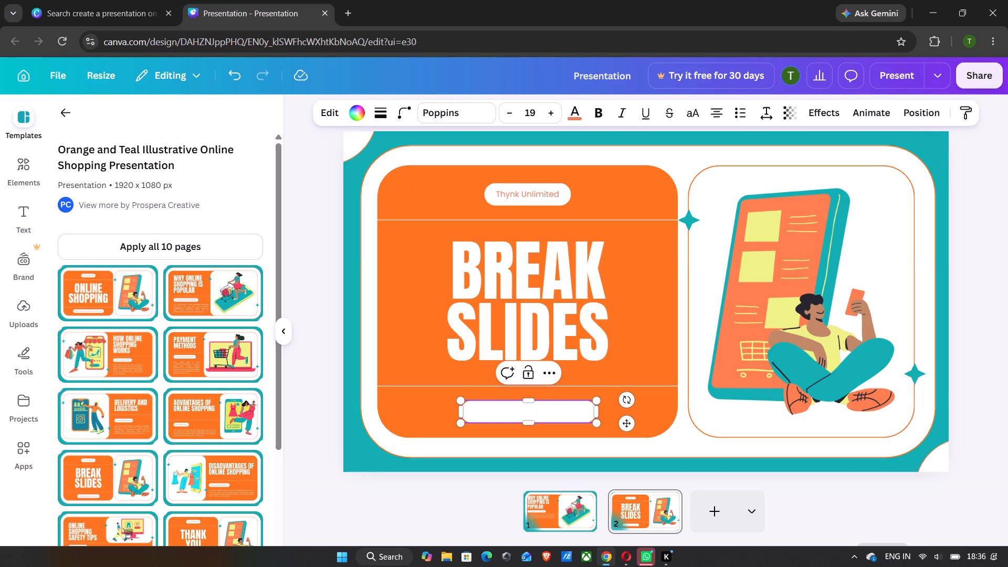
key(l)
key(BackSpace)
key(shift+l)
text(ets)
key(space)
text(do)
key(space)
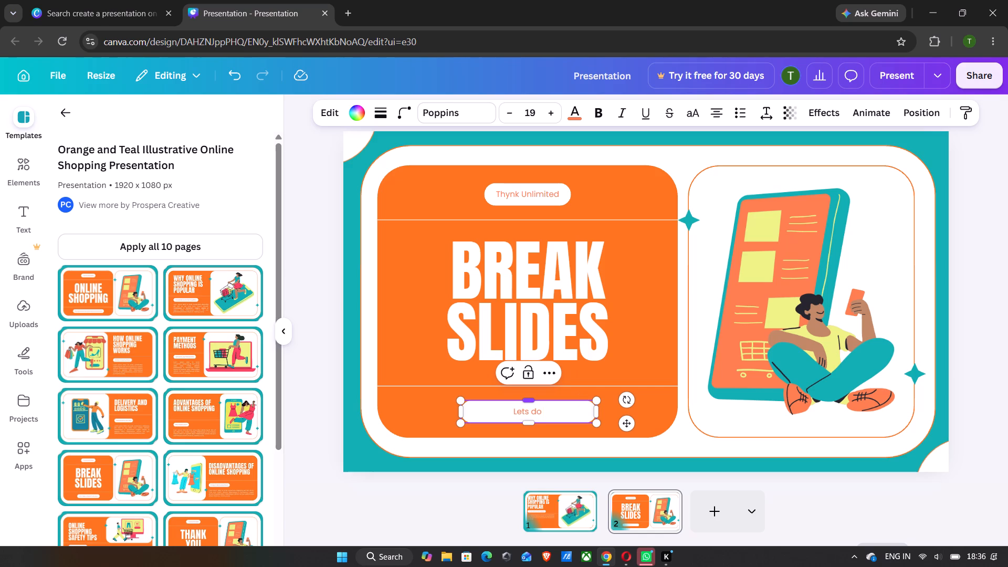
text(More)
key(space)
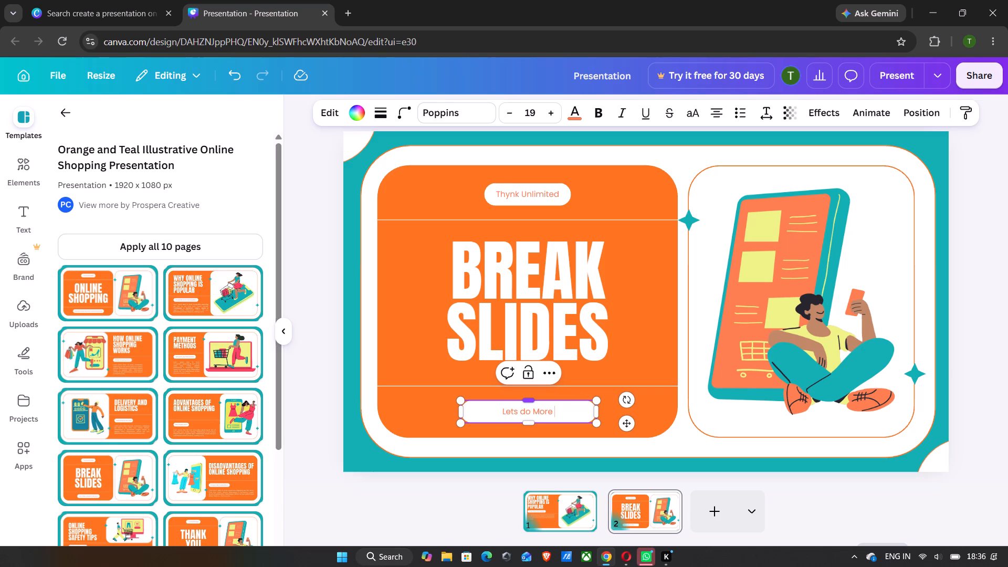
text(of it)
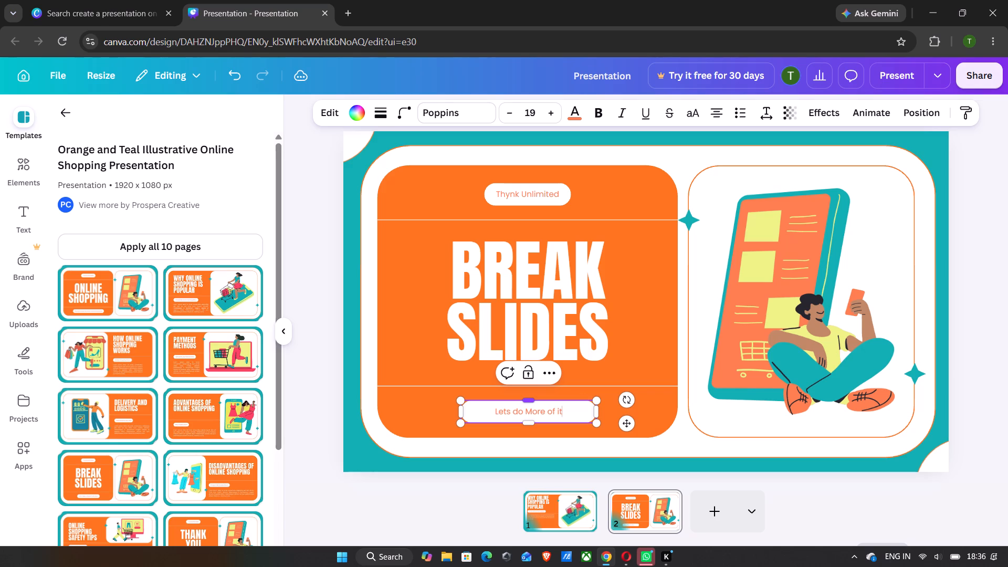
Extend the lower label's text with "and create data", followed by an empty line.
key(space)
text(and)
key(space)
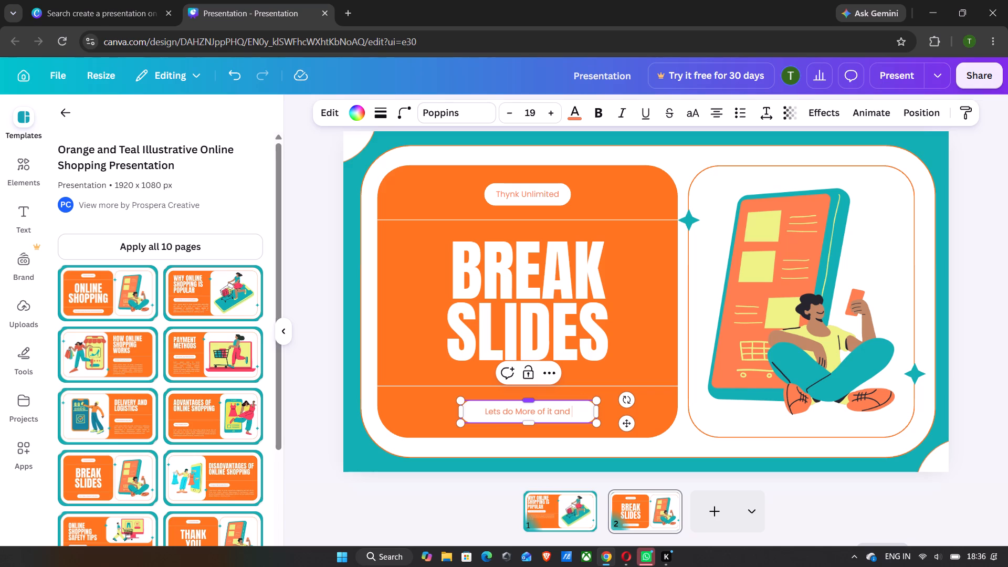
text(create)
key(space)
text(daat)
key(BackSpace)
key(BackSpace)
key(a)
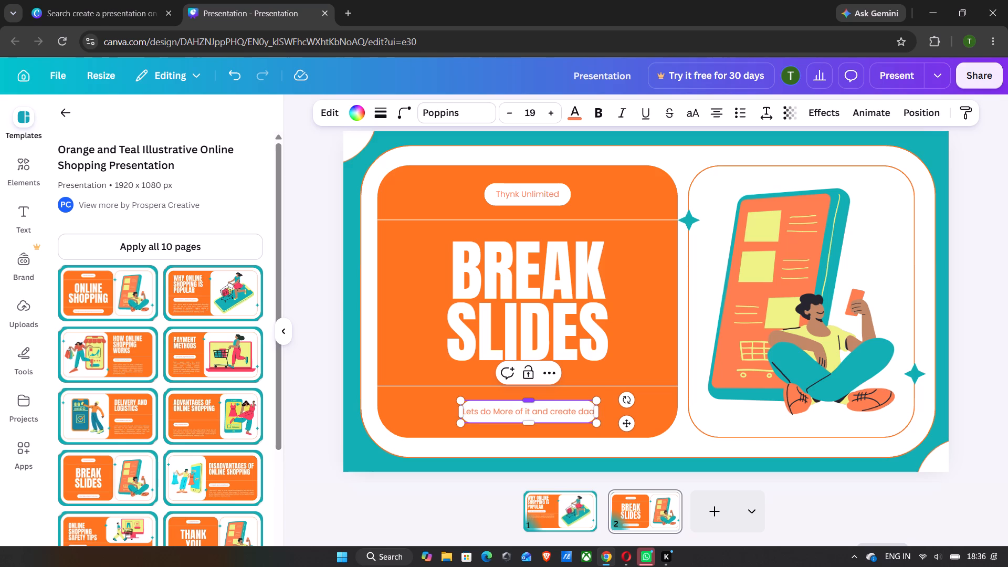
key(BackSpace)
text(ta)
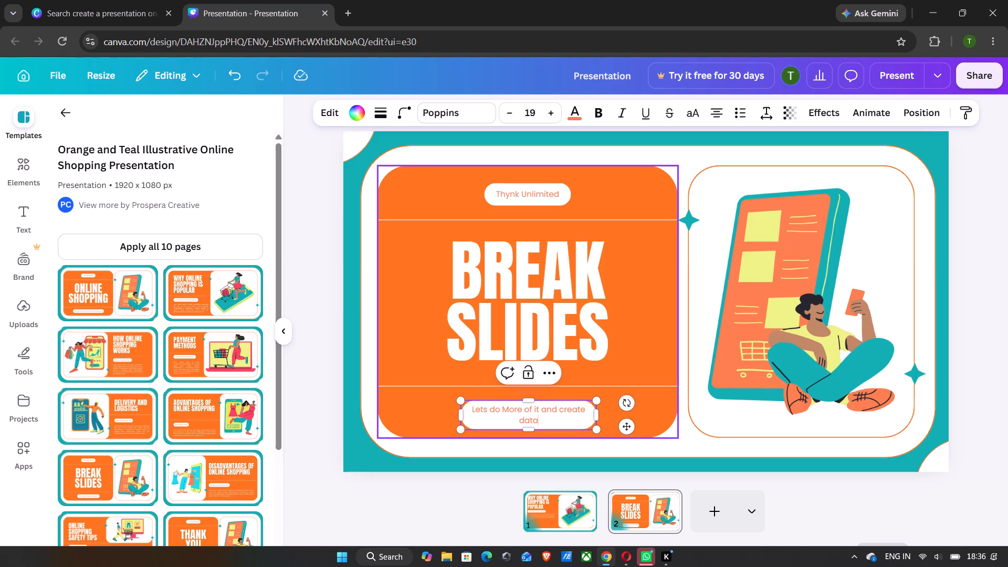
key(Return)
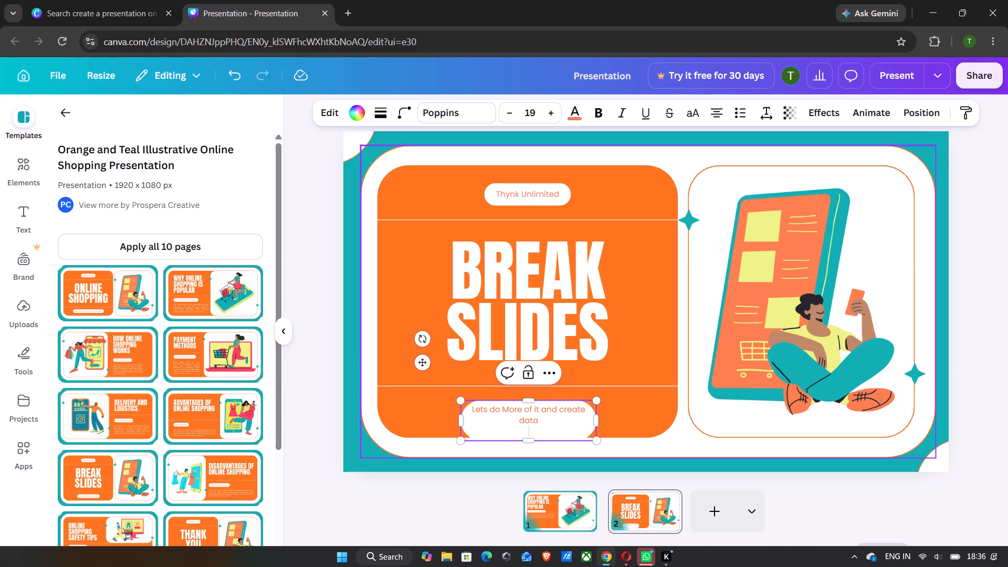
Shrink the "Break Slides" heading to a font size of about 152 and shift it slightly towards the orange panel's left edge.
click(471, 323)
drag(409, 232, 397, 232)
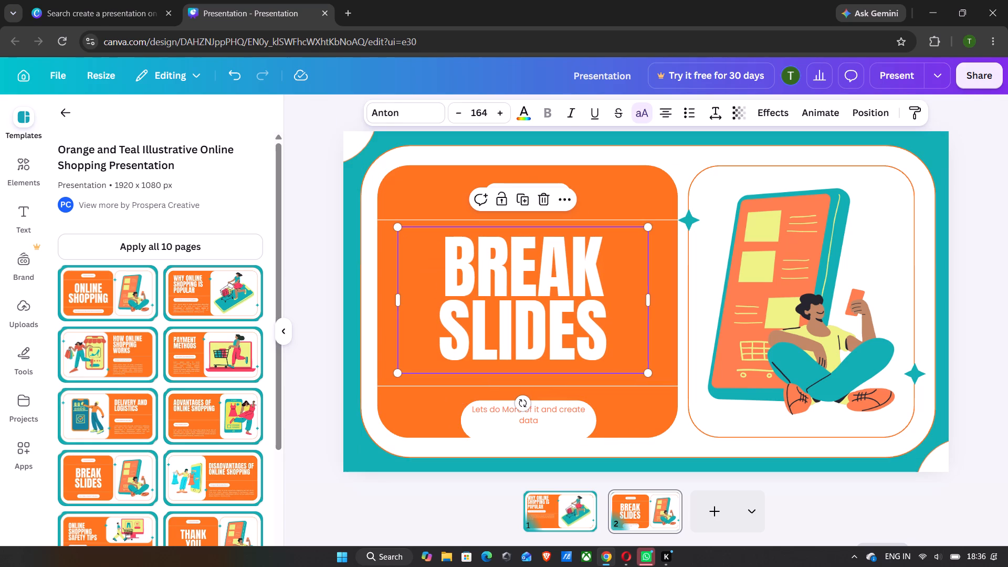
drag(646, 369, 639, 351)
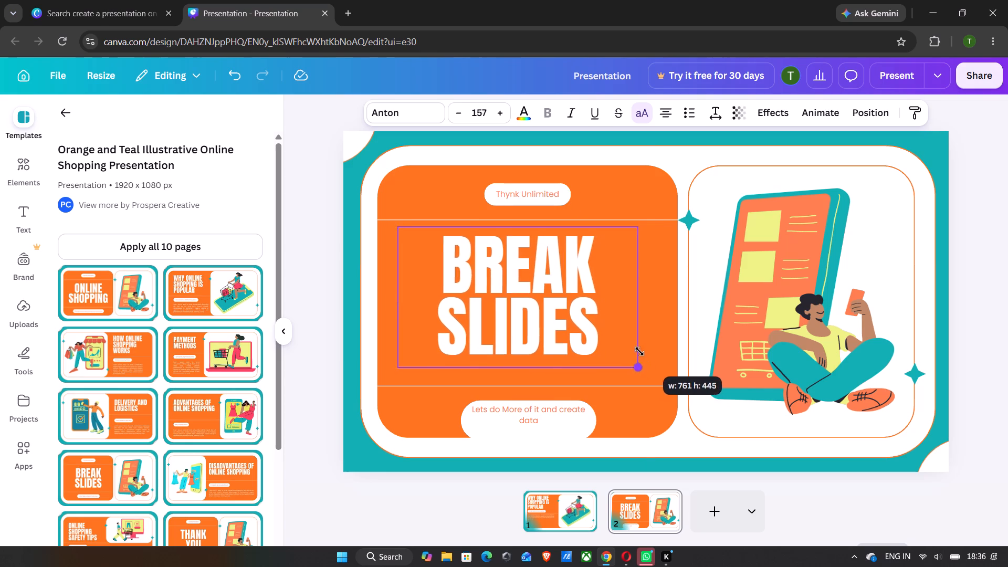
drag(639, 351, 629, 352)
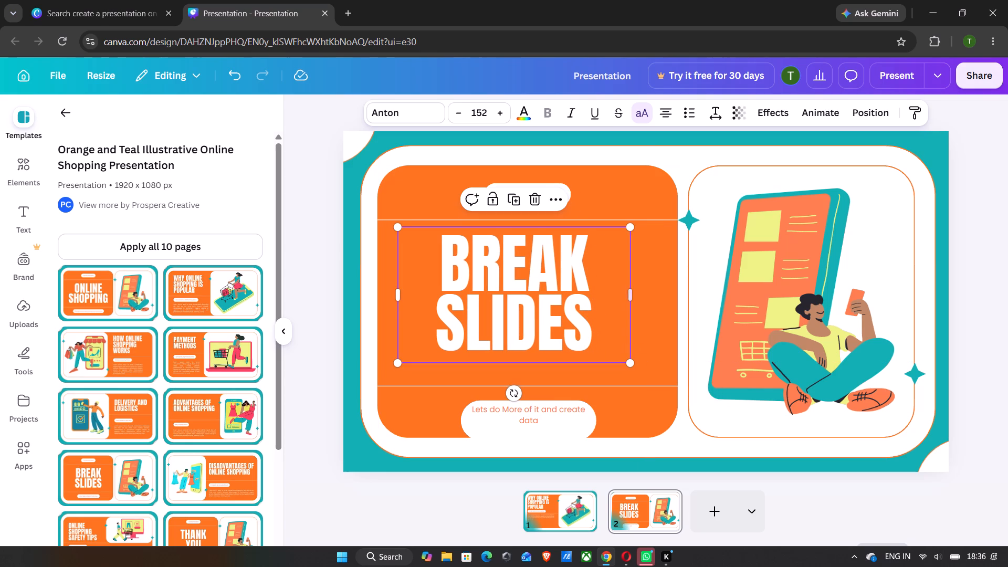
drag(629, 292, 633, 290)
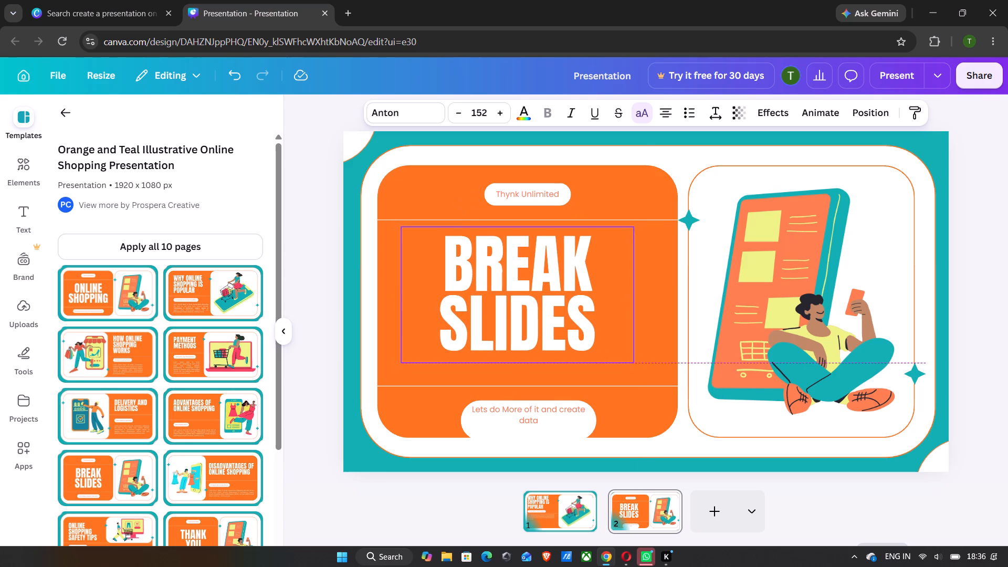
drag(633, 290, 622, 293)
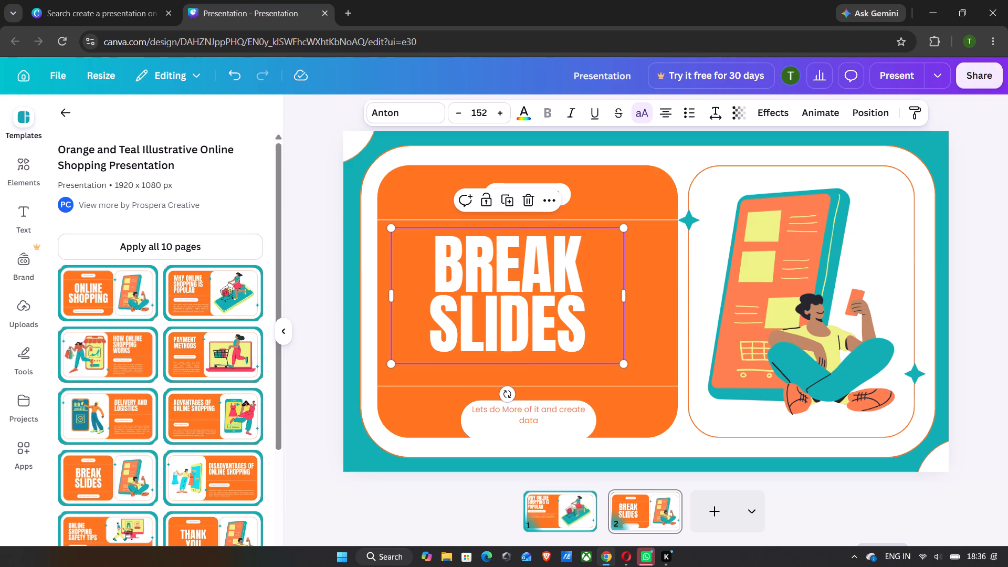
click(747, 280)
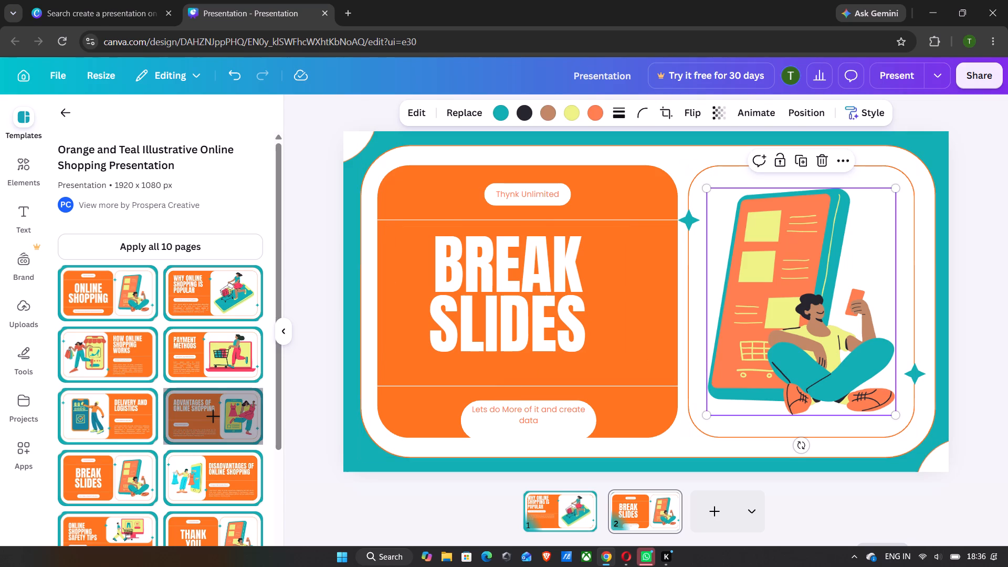
Apply the template's "Disadvantages of Online Shopping" layout to page 2.
click(213, 458)
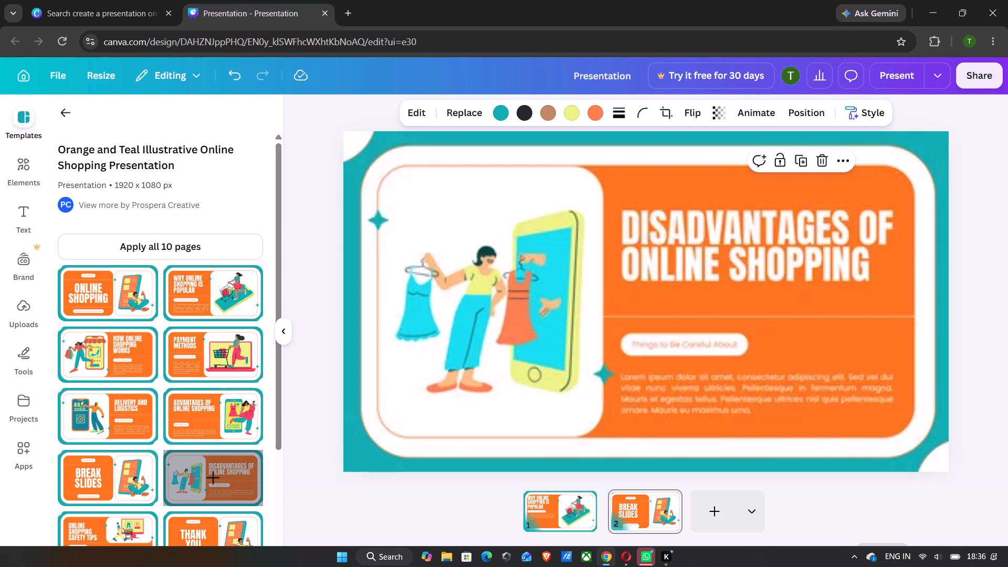
click(646, 276)
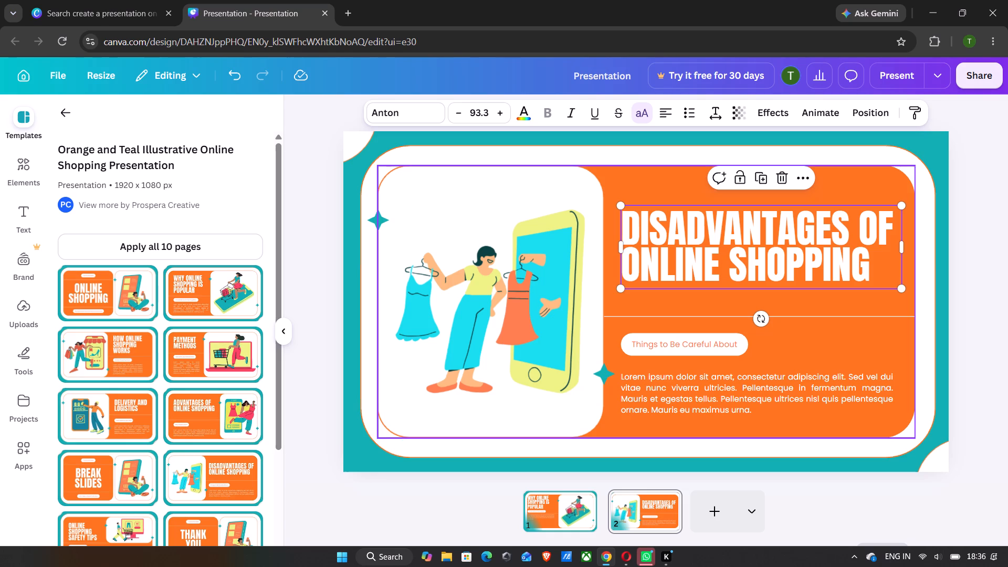
Replace the placeholder paragraph with "The main disadvantage of this is that the person can not see the actual product".
double_click(696, 380)
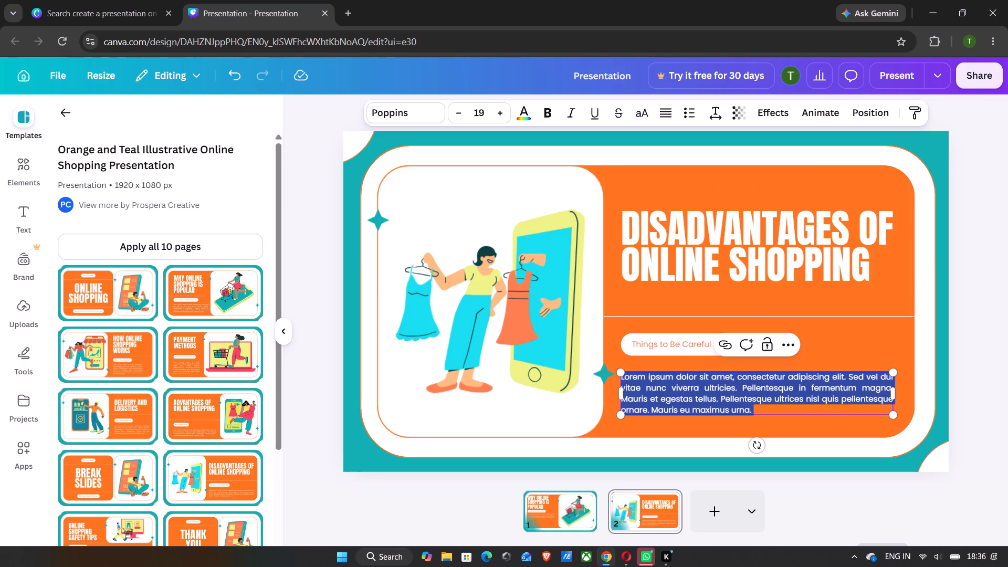
key(BackSpace)
key(t)
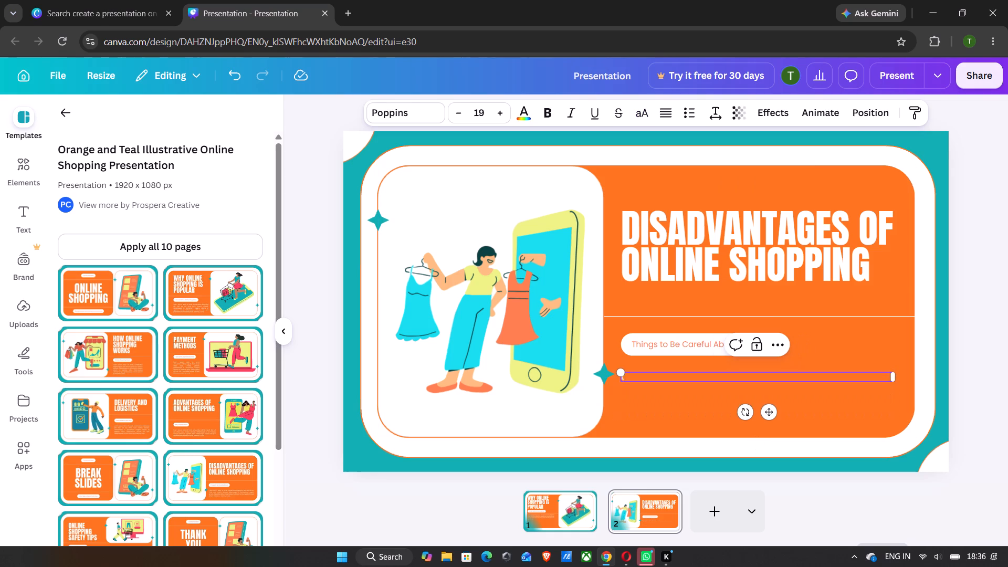
key(BackSpace)
text(The main disadvantage i)
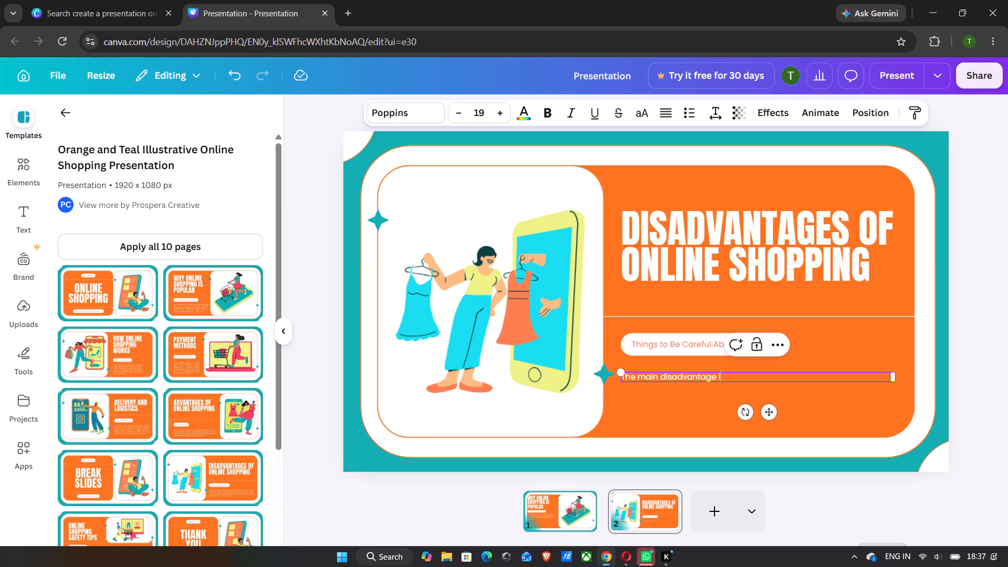
key(BackSpace)
text(of this os)
key(BackSpace)
key(BackSpace)
text(is that)
key(space)
text(it)
key(space)
key(BackSpace)
key(BackSpace)
key(BackSpace)
text(the person can no)
text(t see the a)
text(ctual p)
text(roduct)
key(space)
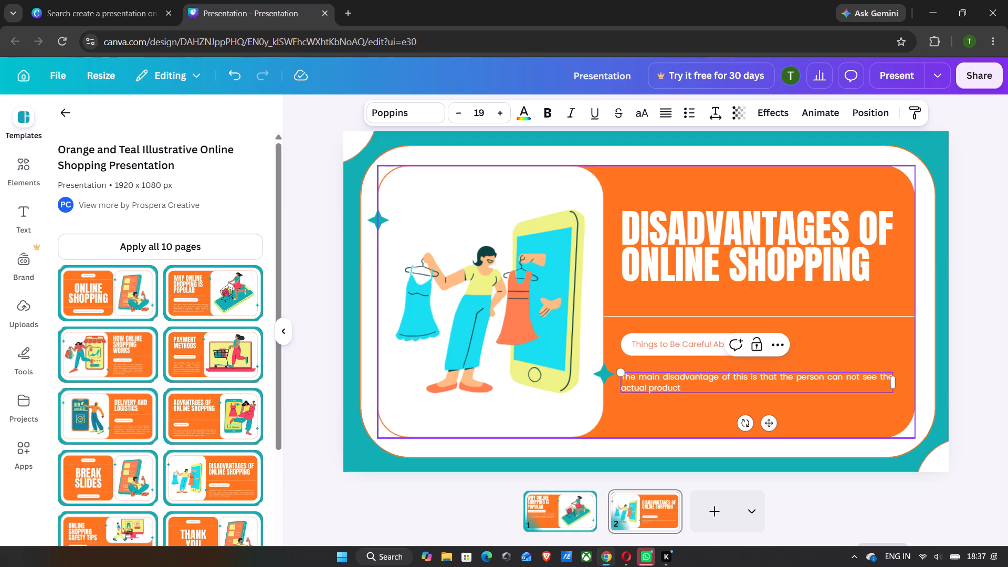
Continue the disadvantages paragraph with "also person cannot check the size of it".
text(also)
key(space)
text(person a)
key(BackSpace)
text(cannp)
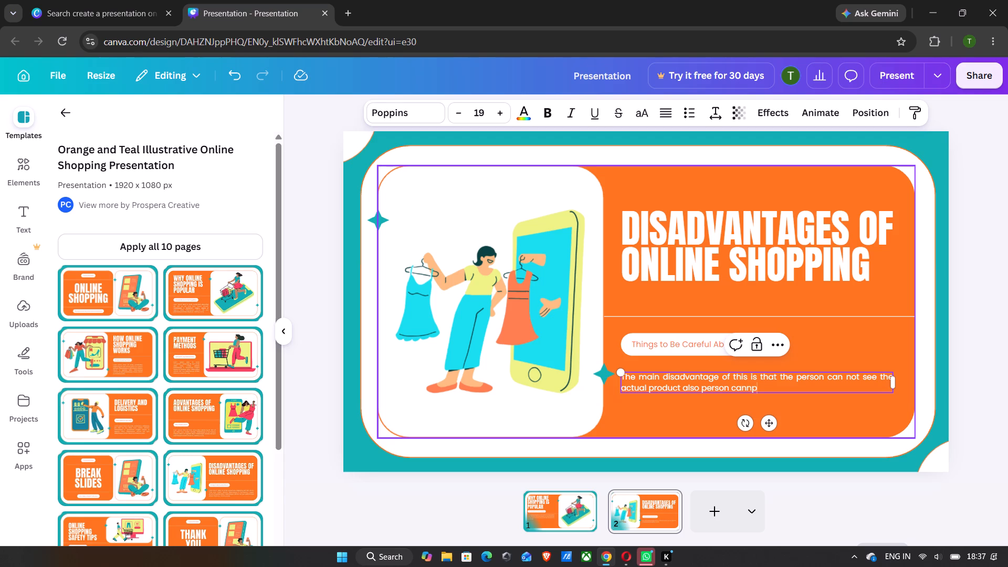
key(BackSpace)
text(ot)
key(space)
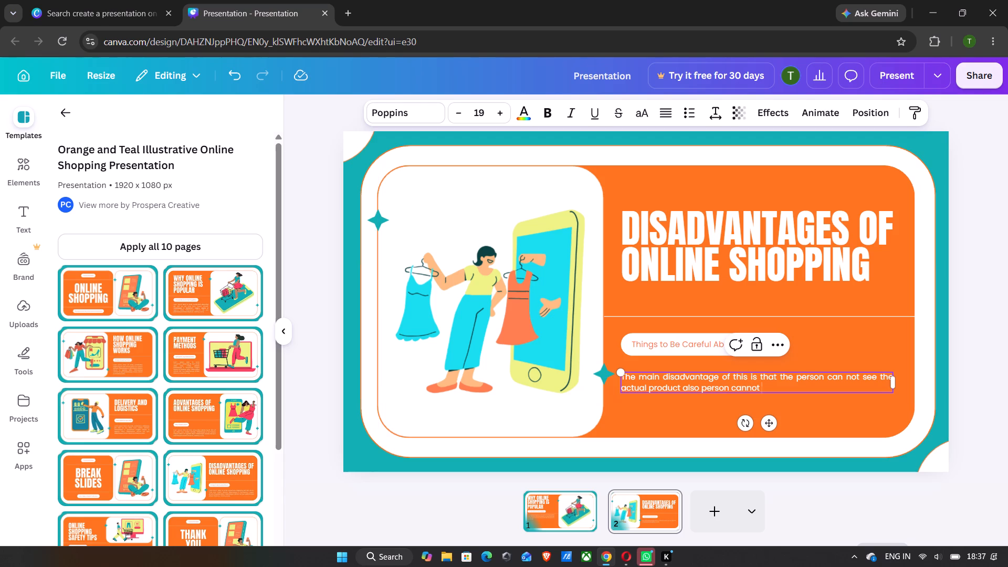
text(check the)
key(space)
text(size of it)
key(space)
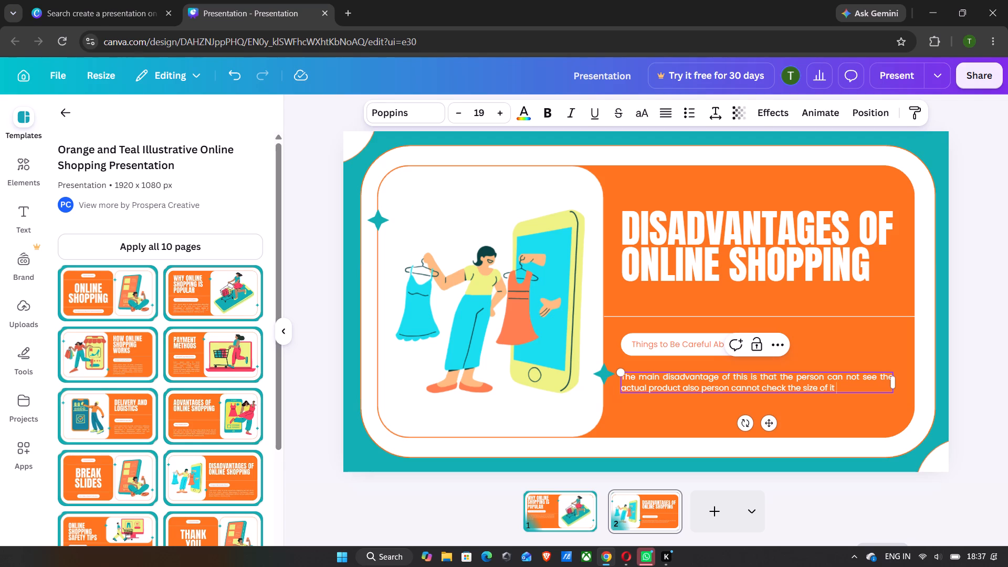
Continue the disadvantages paragraph with "yes and also they are not too sure about it".
key(y)
text(es and also they area)
key(space)
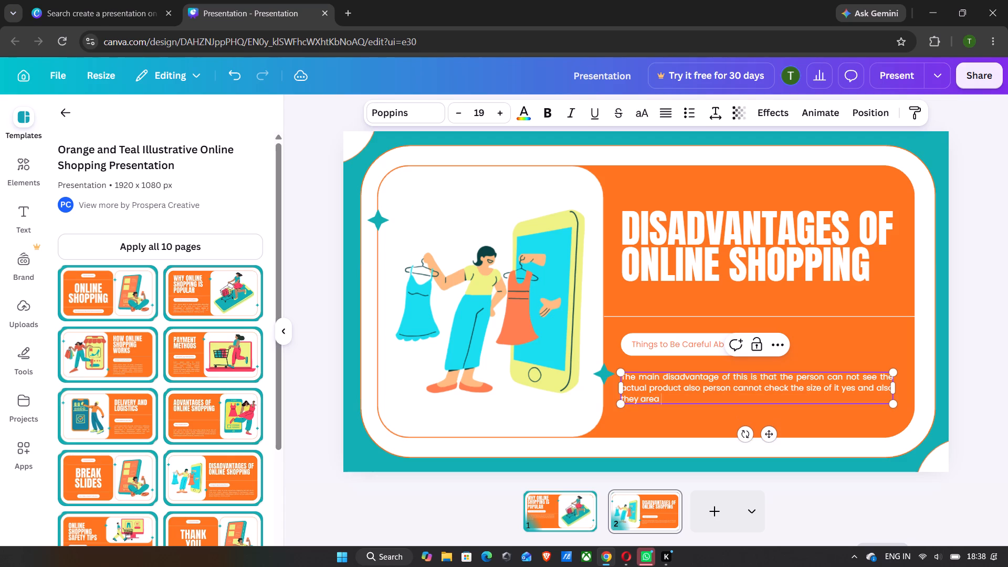
key(BackSpace)
key(BackSpace)
key(space)
text(not)
key(space)
text(too s)
text(ure i)
key(BackSpace)
text(about i t)
key(BackSpace)
key(BackSpace)
text(t)
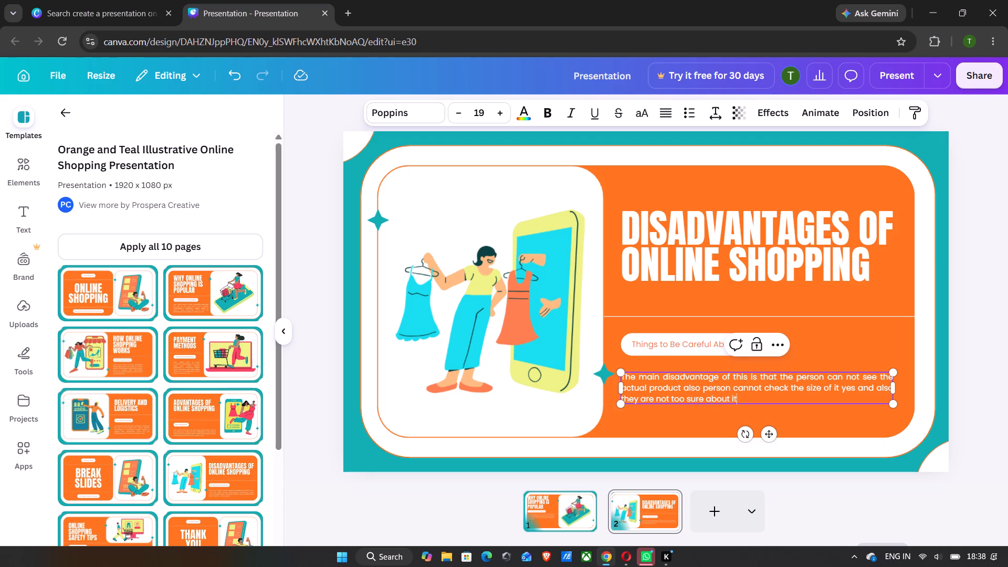
Continue the disadvantages paragraph on page 2 with "and cannot do it so thats all about it".
key(space)
text(and)
key(space)
text(cannot)
key(space)
text(do)
key(space)
text(it)
key(space)
text(so thats a)
text(ll a)
text(bout)
key(space)
text(it)
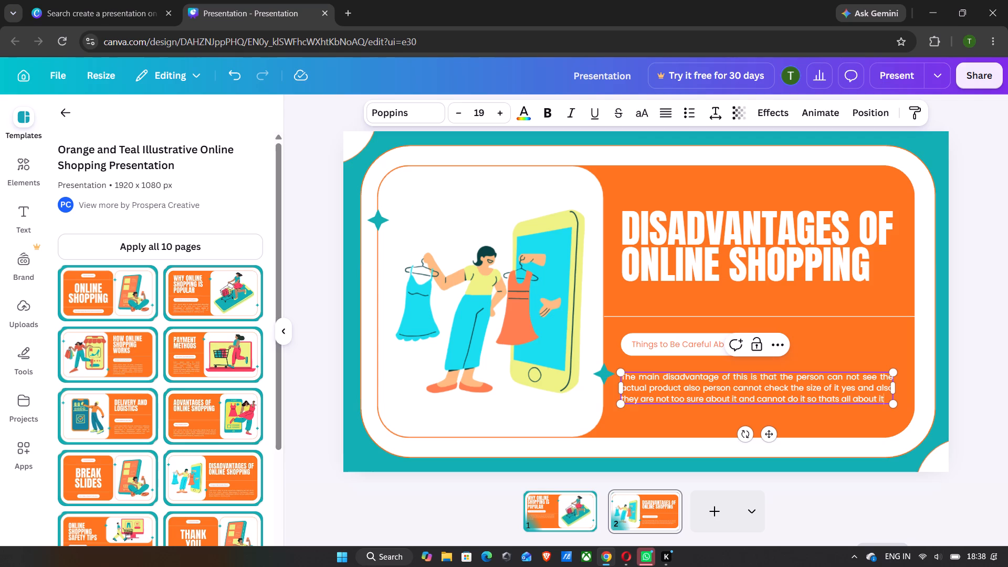
Add the template's "Break Slides" layout as a new page after page 2.
scroll(220, 466, down, 2)
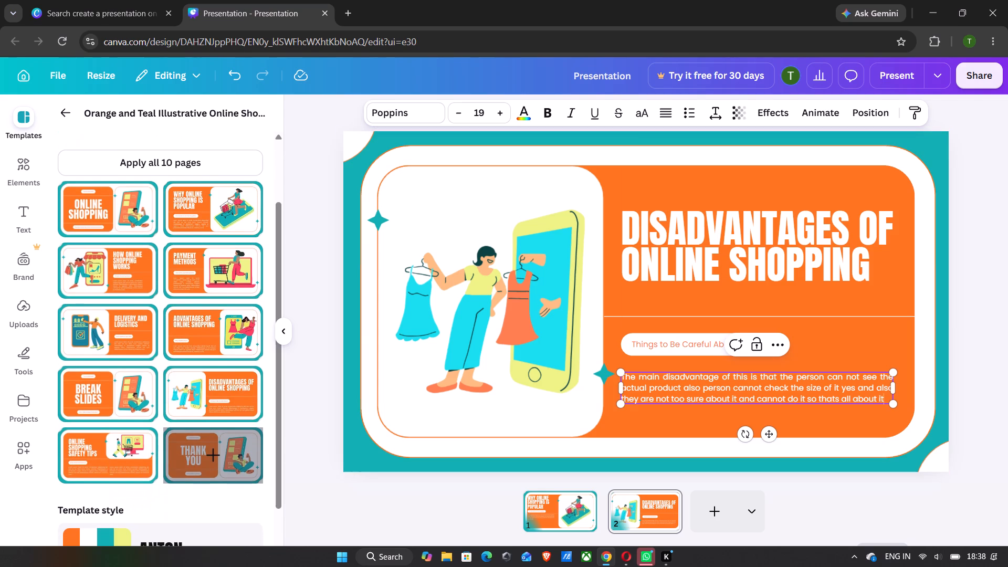
scroll(220, 466, down, 1)
click(118, 395)
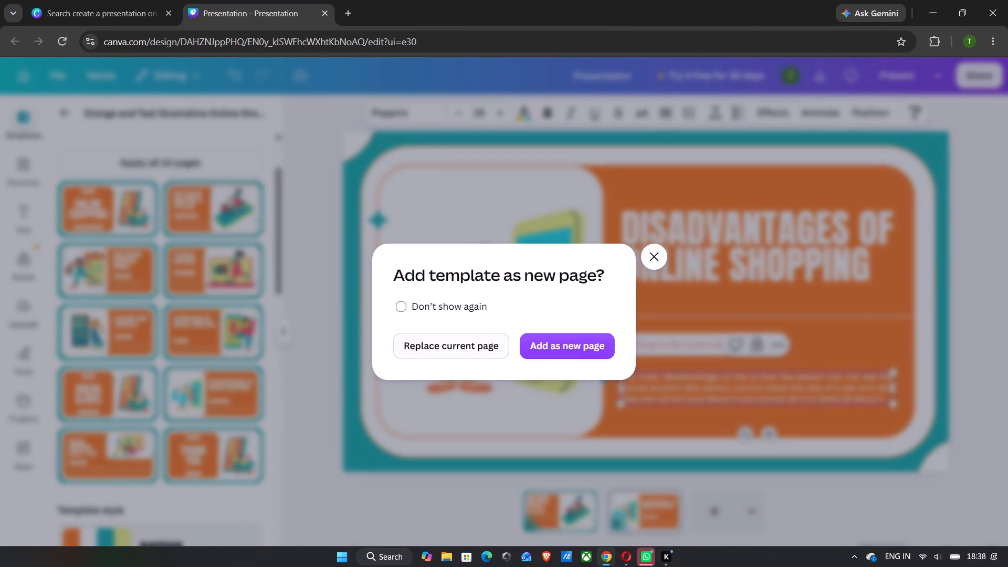
click(654, 259)
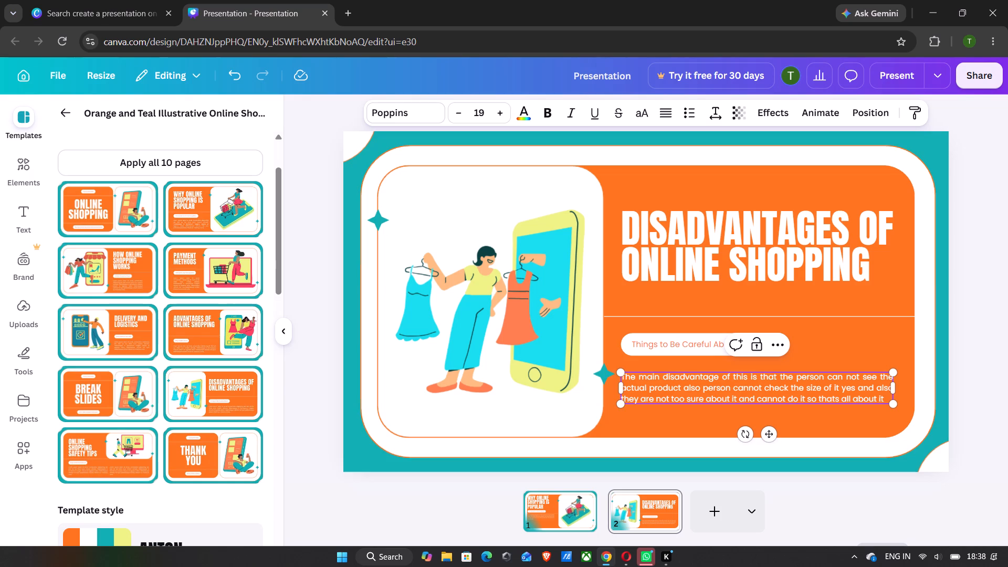
click(123, 383)
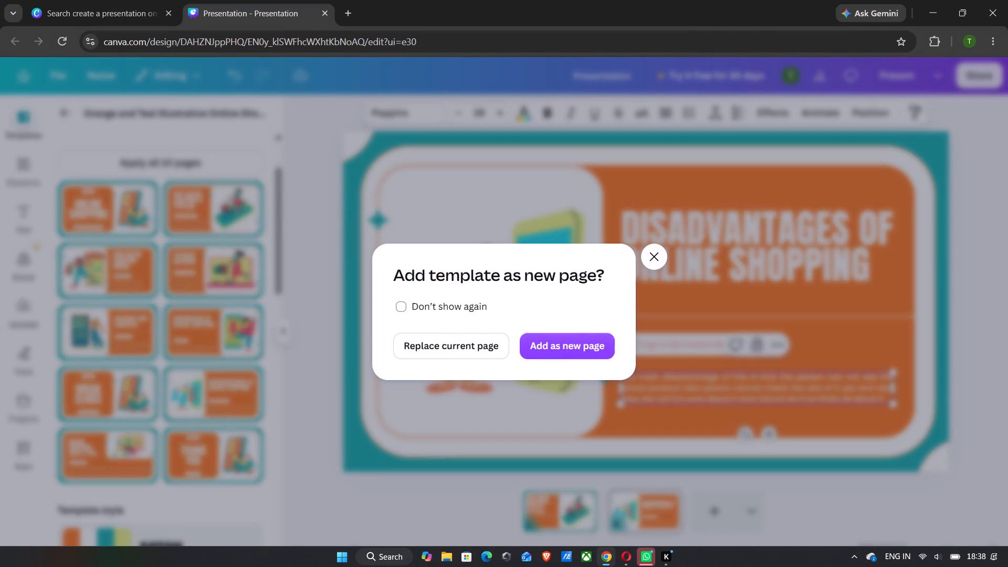
click(552, 339)
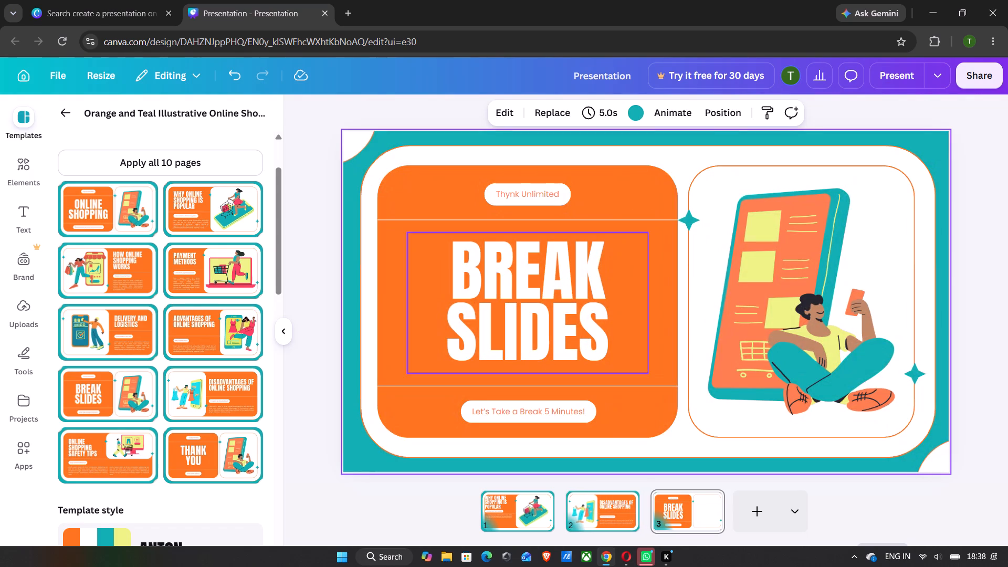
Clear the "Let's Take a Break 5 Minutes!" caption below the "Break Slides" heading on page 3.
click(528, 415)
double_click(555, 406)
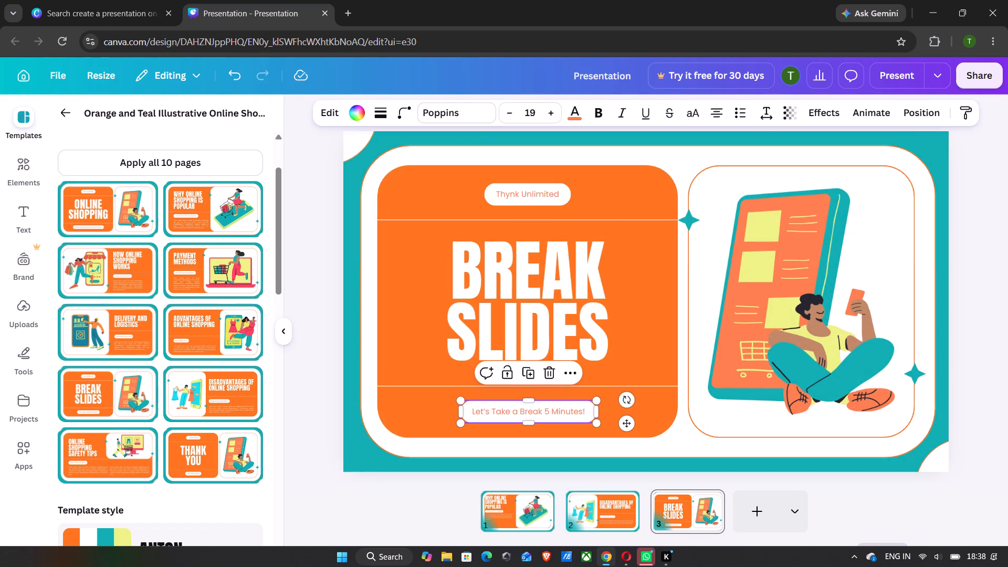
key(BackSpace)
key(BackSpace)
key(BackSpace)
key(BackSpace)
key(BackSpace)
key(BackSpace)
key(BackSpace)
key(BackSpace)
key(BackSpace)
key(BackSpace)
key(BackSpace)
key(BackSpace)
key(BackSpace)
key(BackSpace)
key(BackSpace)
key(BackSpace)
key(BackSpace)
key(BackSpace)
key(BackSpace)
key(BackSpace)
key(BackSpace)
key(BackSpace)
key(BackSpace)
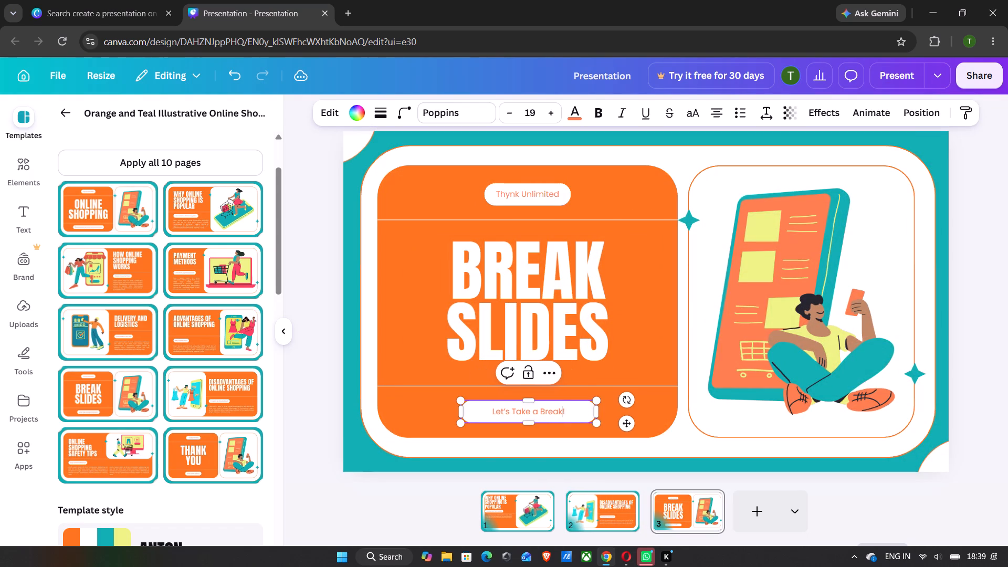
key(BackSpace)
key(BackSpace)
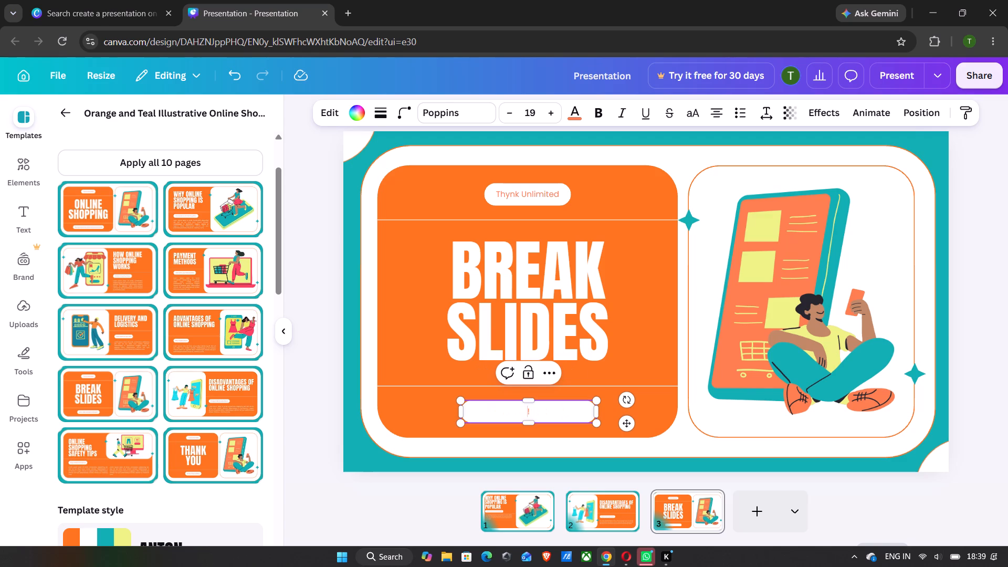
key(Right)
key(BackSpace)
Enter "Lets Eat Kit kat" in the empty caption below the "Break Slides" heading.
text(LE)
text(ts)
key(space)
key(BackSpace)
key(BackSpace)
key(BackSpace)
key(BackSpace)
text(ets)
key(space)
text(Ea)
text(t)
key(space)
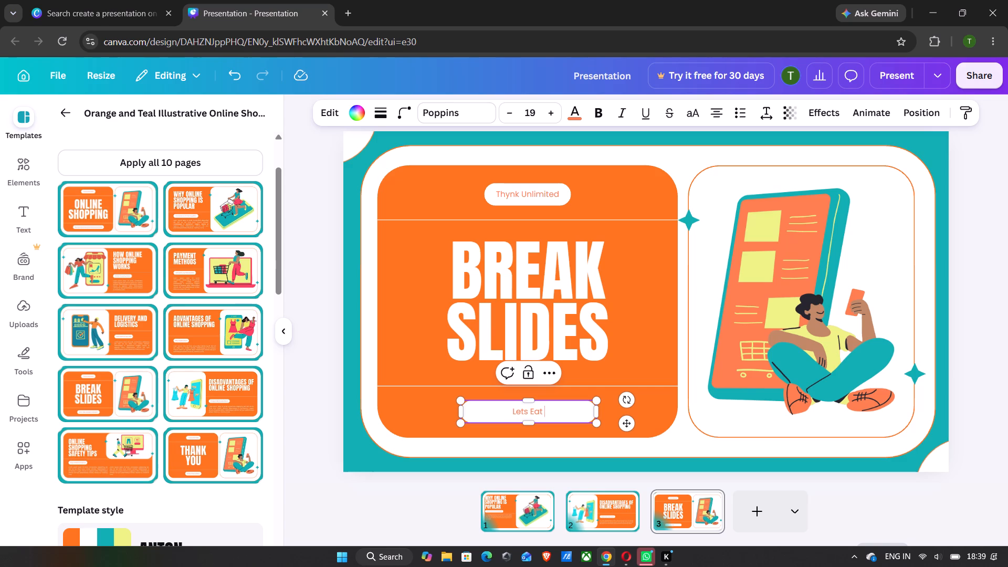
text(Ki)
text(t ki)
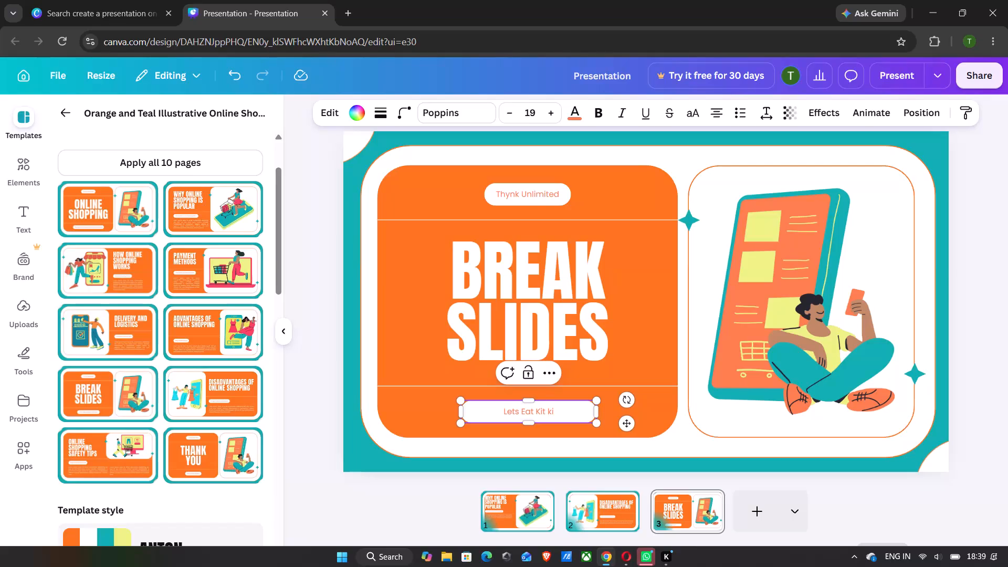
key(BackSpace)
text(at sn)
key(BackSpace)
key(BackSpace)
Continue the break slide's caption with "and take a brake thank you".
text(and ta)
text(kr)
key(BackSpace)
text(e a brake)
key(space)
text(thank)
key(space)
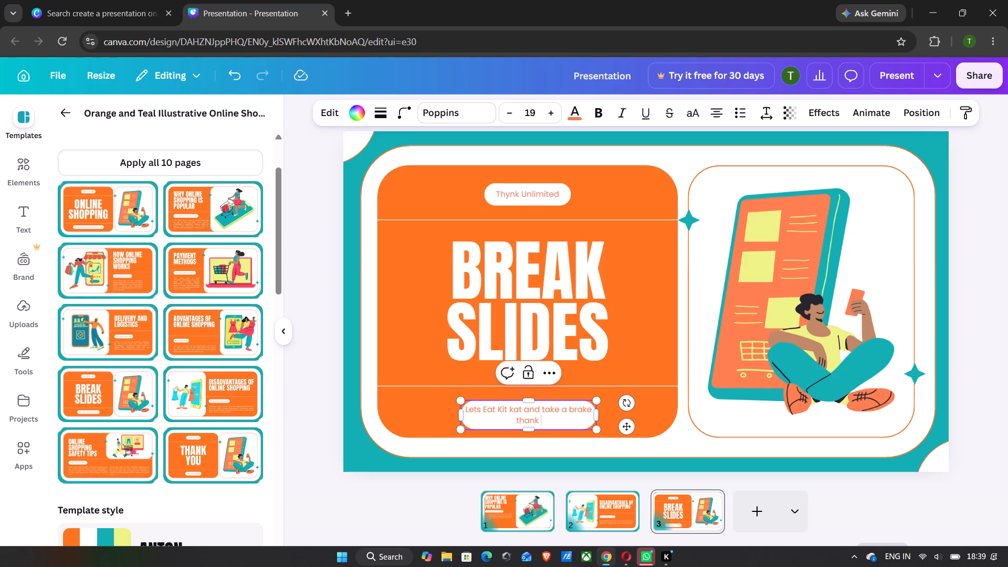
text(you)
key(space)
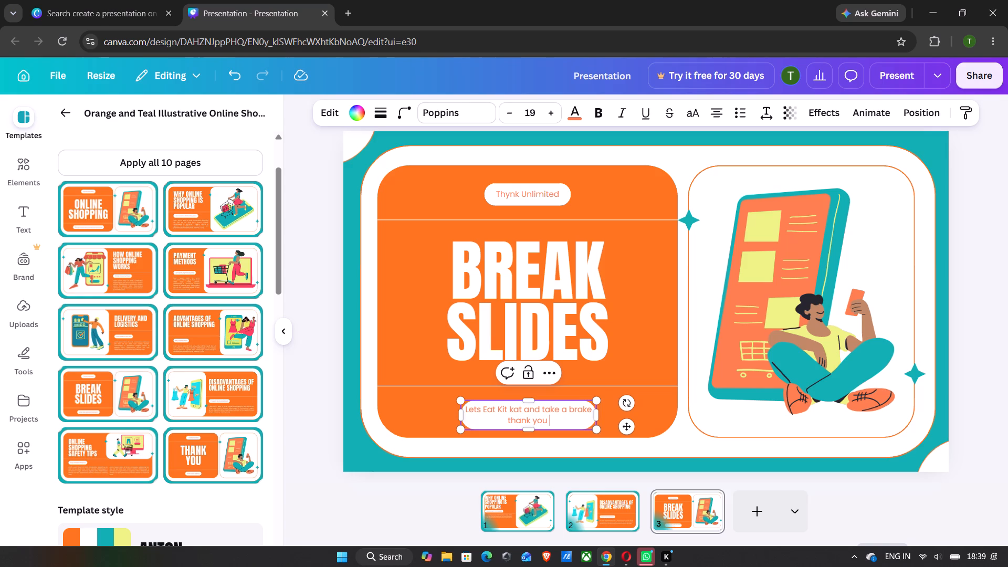
Apply the template's "Online Shopping Safety Tips" layout to page 3 in place of the break layout.
click(181, 393)
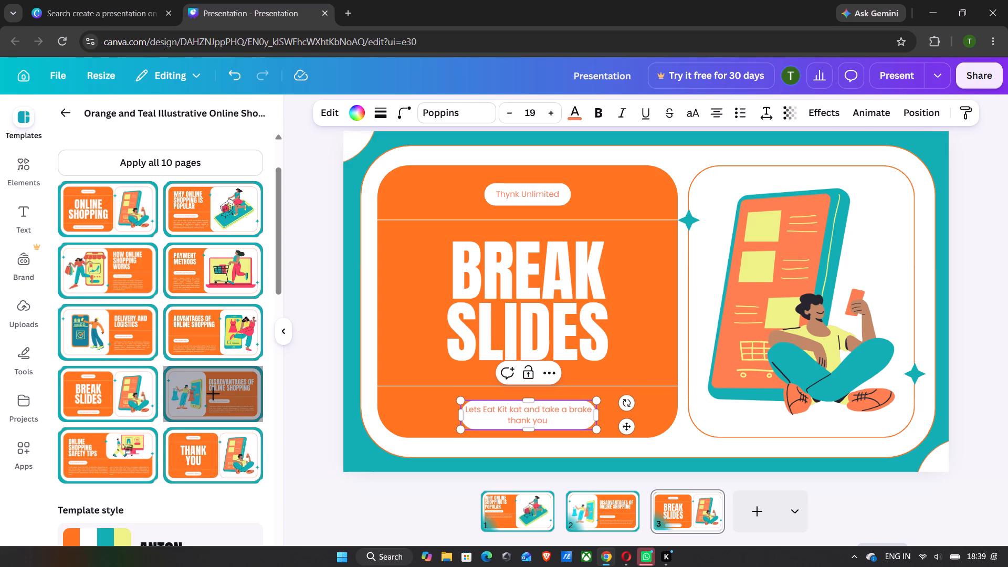
scroll(173, 399, left, 1)
click(82, 456)
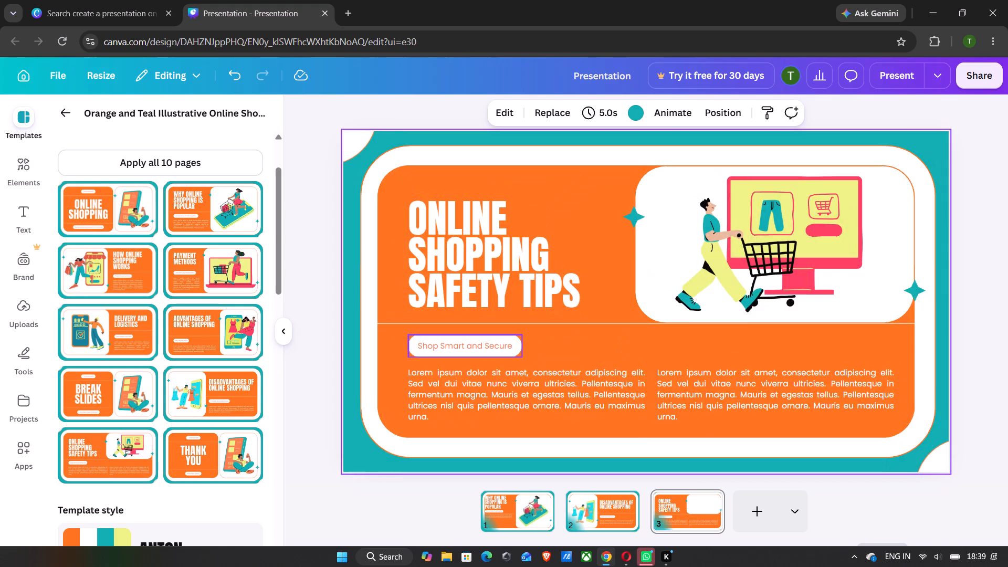
Shrink the "Online Shopping Safety Tips" heading to a font size of about 71.4.
click(541, 278)
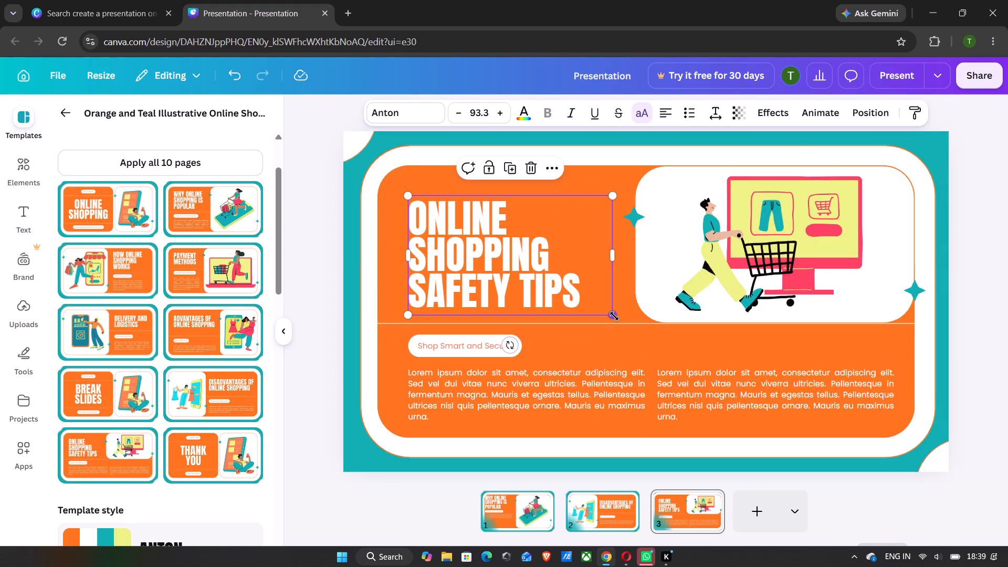
drag(614, 316, 564, 292)
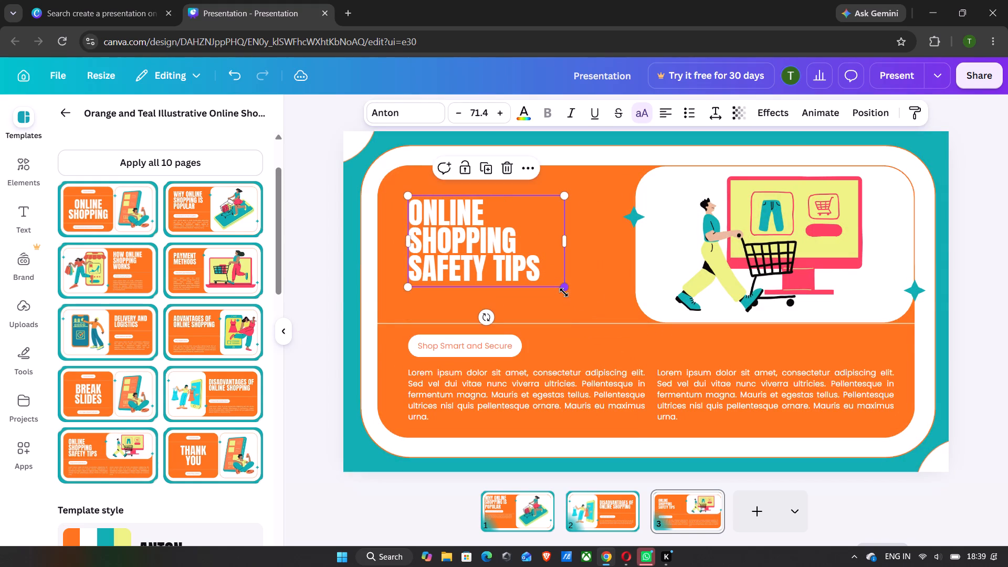
Widen the white rounded panel behind the shopping cart illustration towards the heading, stopping just short of the text.
click(657, 253)
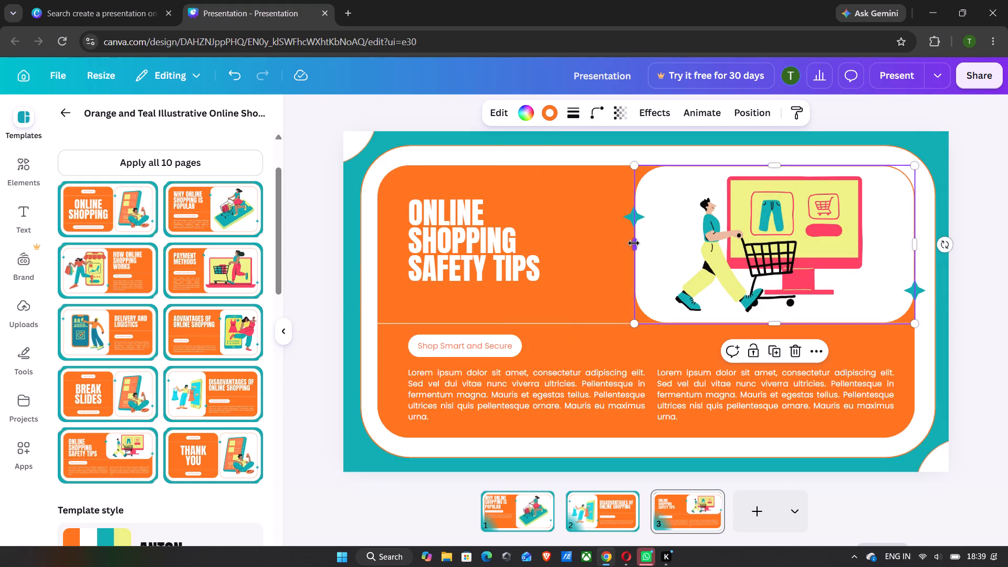
drag(634, 243, 555, 247)
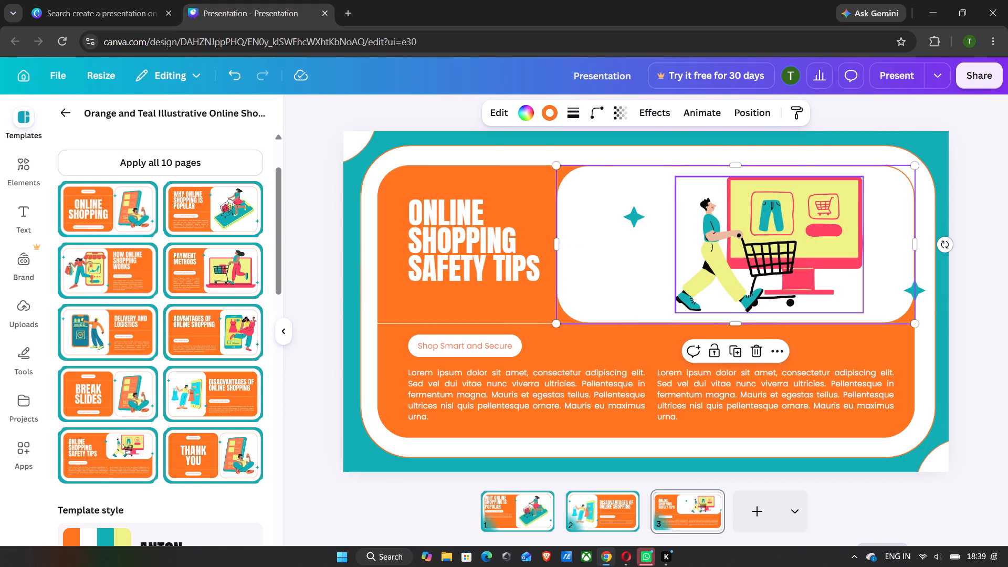
Move the shopping cart illustration a little towards the heading within the widened white panel.
click(736, 249)
drag(736, 249, 697, 251)
Clear all the placeholder text from the first body paragraph, directly below the "Shop Smart and Secure" label on page 3.
click(688, 382)
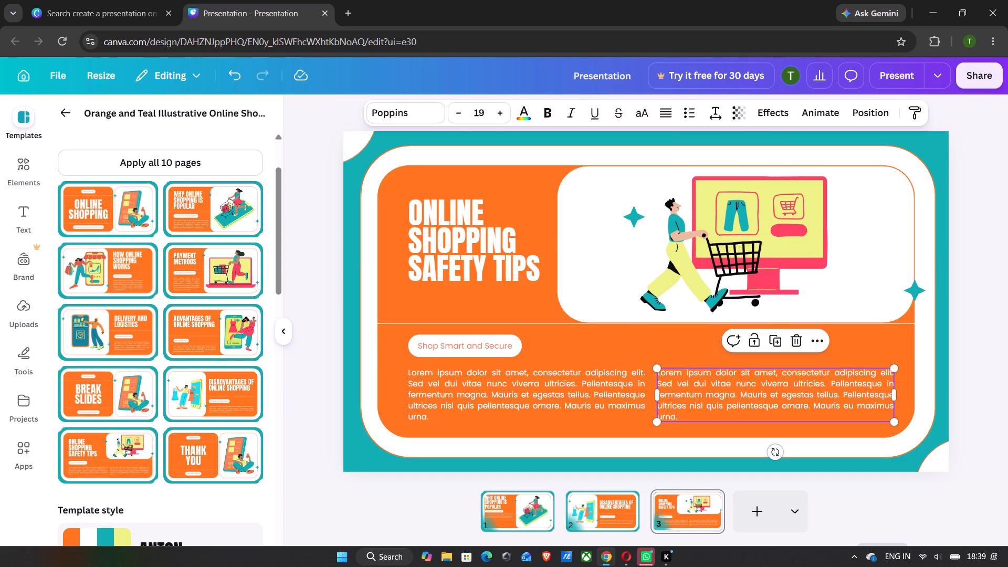
click(487, 394)
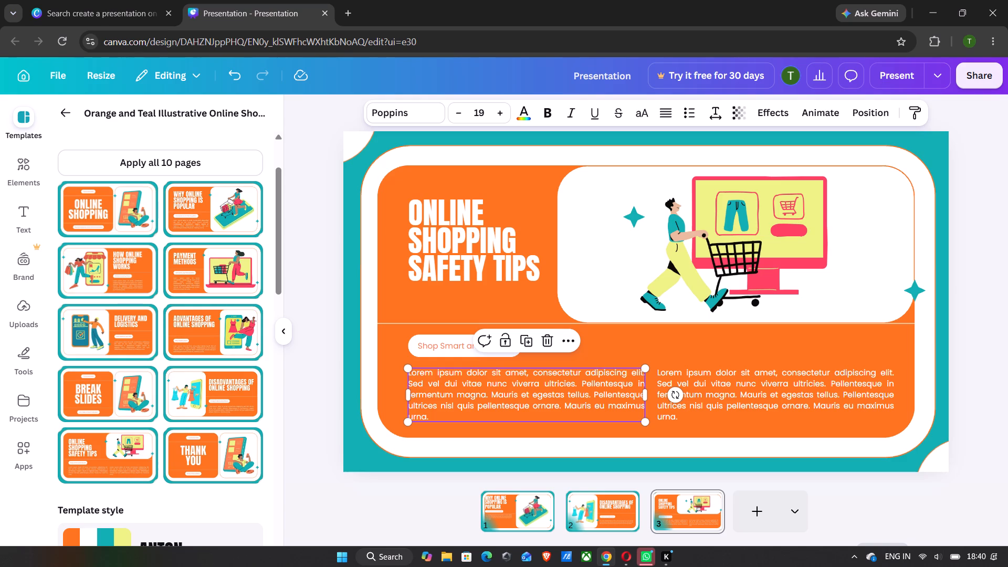
click(430, 370)
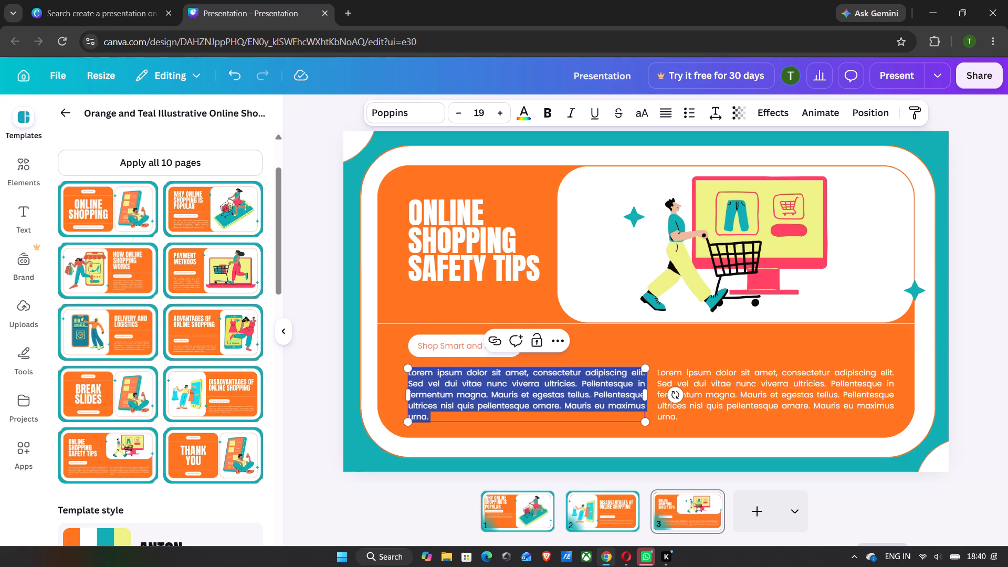
click(467, 396)
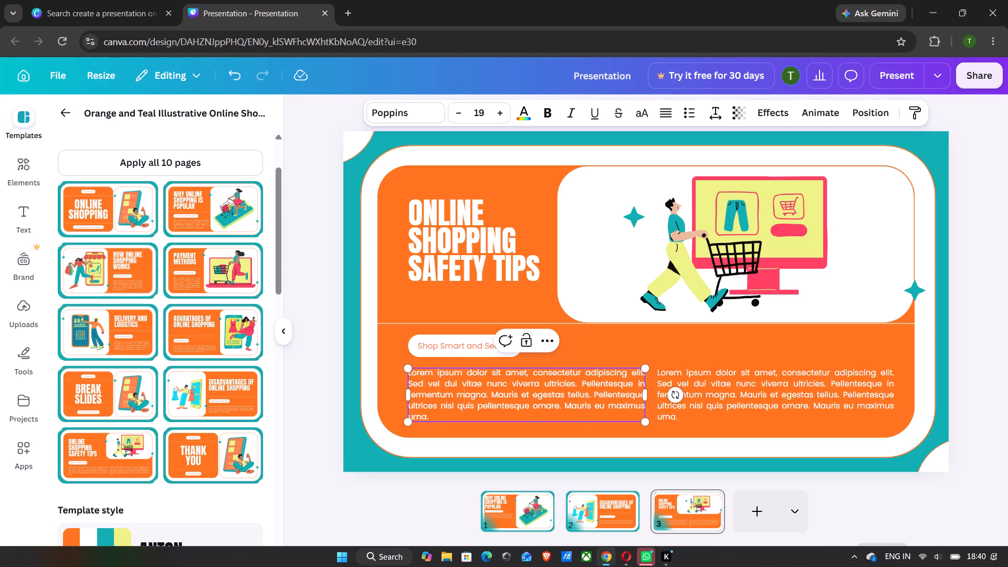
double_click(467, 396)
key(BackSpace)
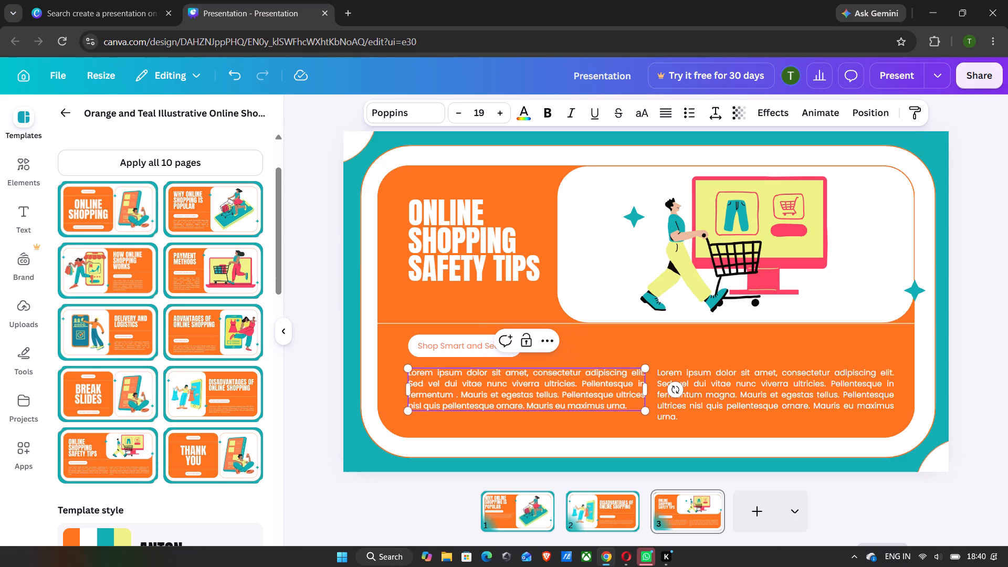
key(ctrl+a)
key(BackSpace)
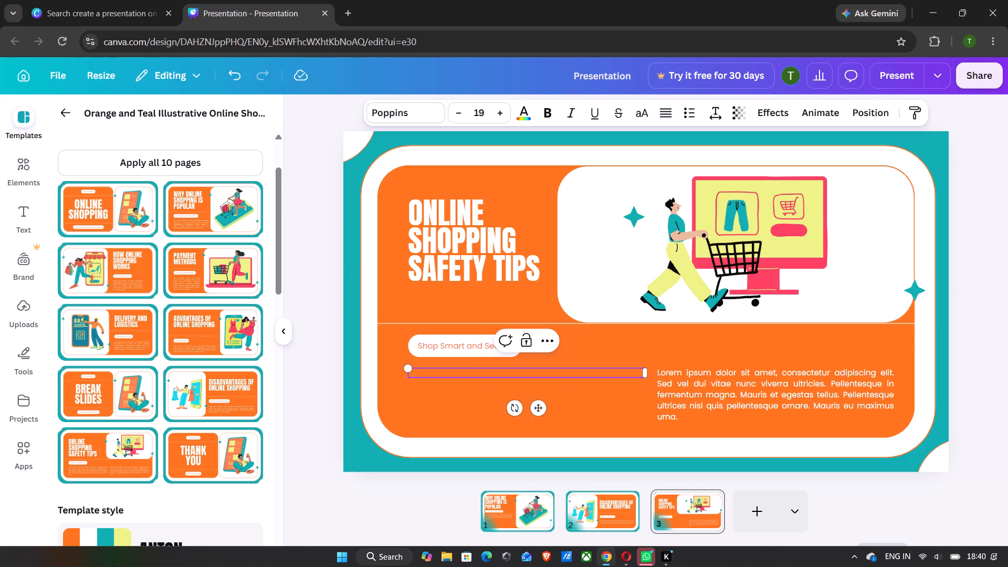
Enter "so basically just make sure about it whillle you do online shopping" in the emptied paragraph below "Shop Smart and Secure".
text(so ba)
key(c)
key(BackSpace)
text(sa)
key(BackSpace)
text(ically just)
key(space)
text(make sure a)
key(n)
key(BackSpace)
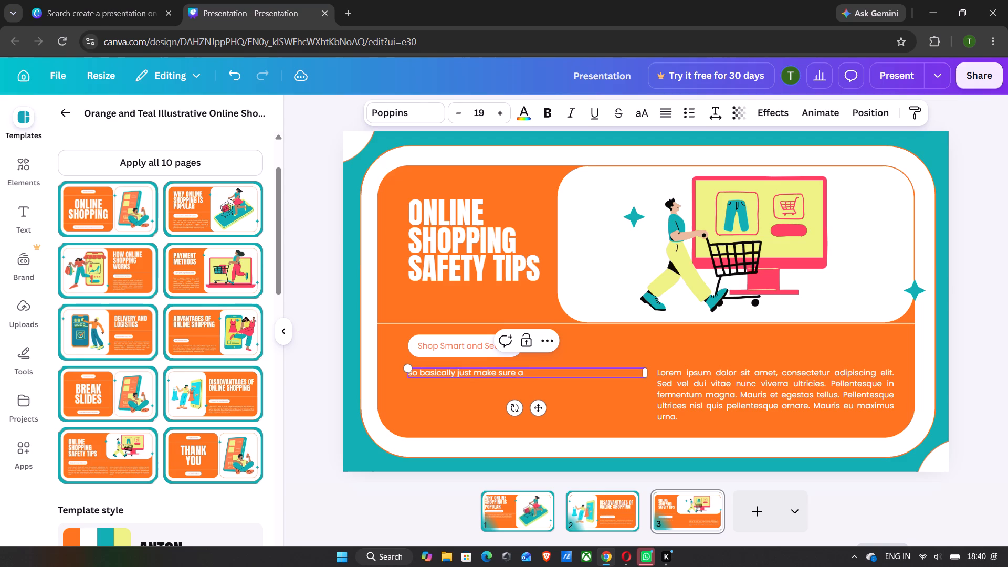
text(bout it)
key(space)
text(whie)
key(BackSpace)
text(llle)
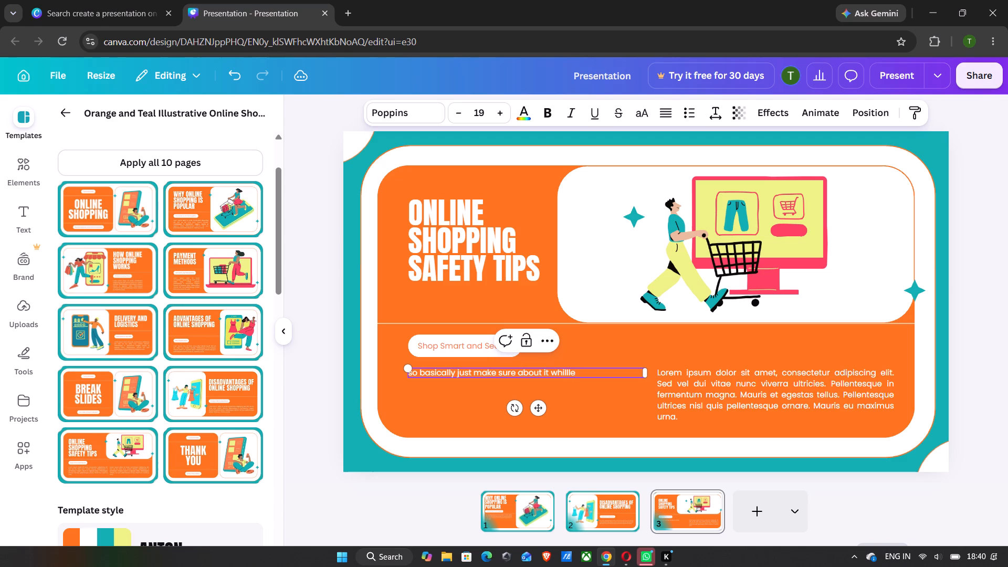
key(space)
text(you)
key(space)
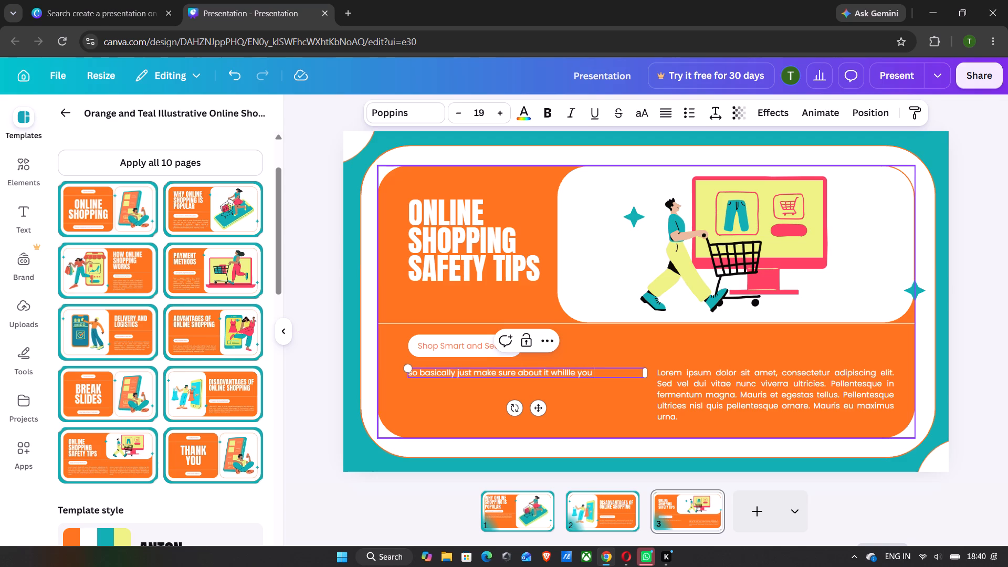
text(do online shopping)
key(space)
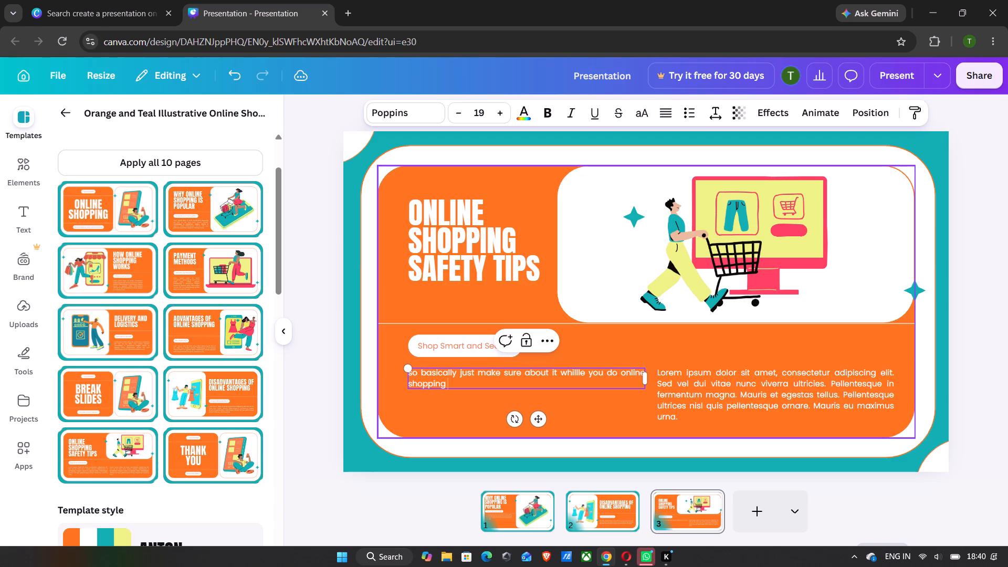
Continue the same paragraph after "online shopping" with the words "and also do it safely".
text(and)
key(space)
text(also)
key(space)
text(do it)
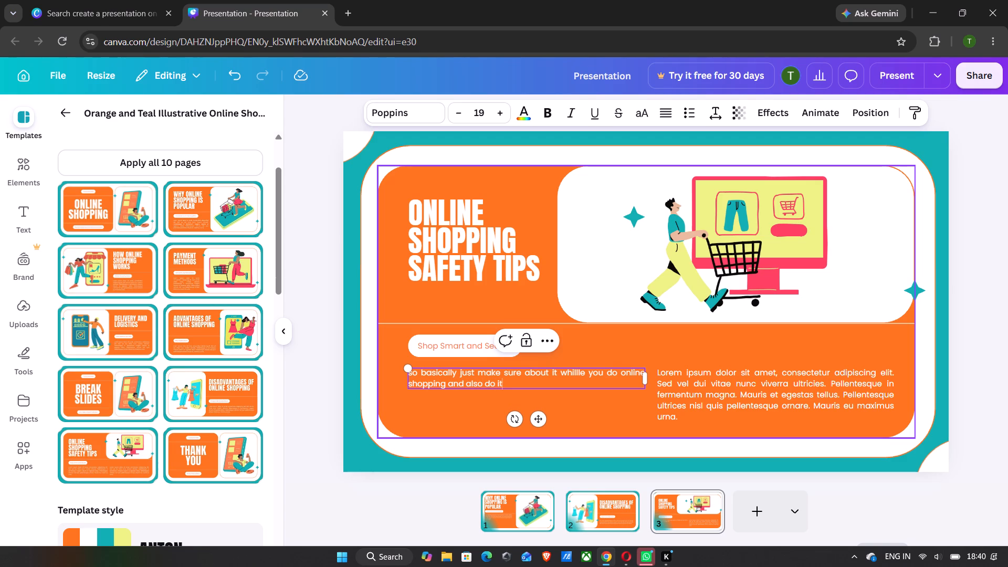
key(space)
text(safely)
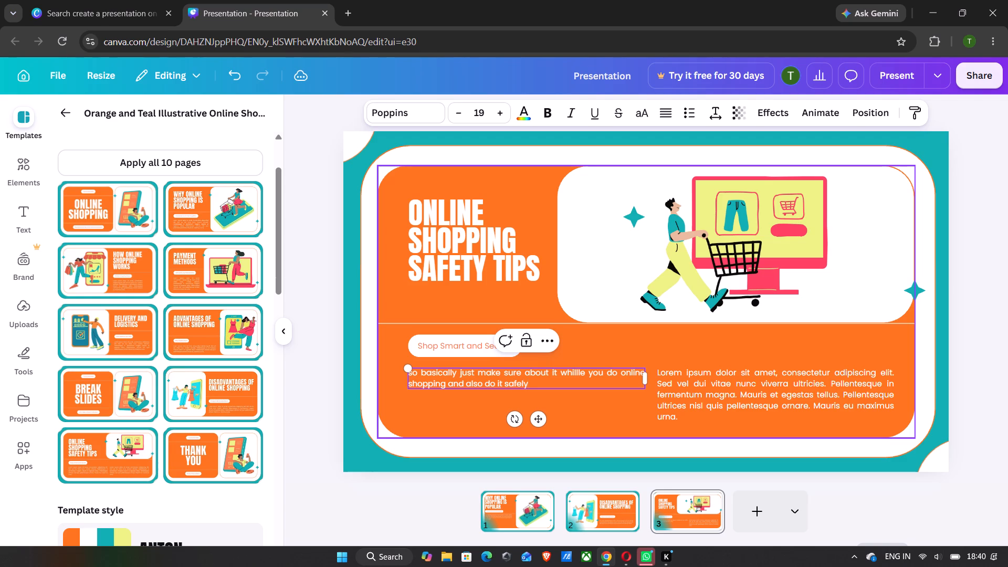